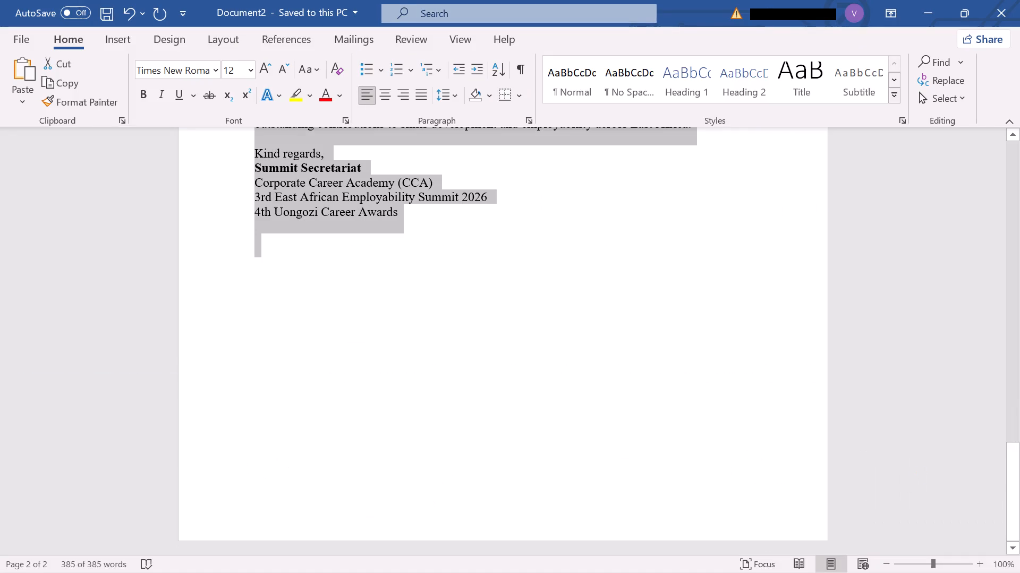
Review the Uongozi Career Awards 2026 nomination letter, examining the closing, salutation, event details and participation fee section.
click(908, 477)
scroll(790, 491, down, 1)
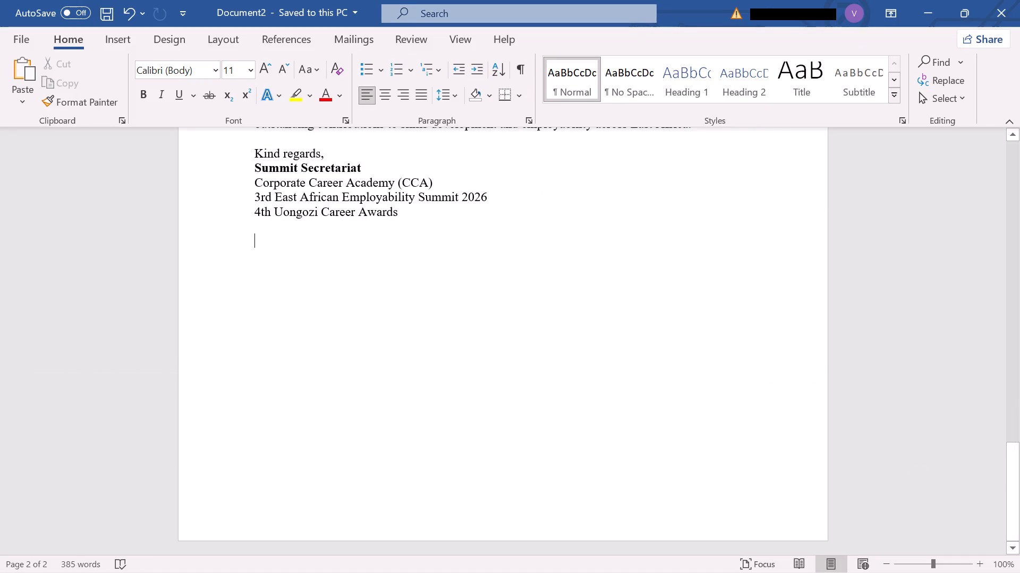
scroll(790, 491, down, 1)
scroll(761, 416, down, 1)
scroll(761, 416, up, 9)
double_click(761, 416)
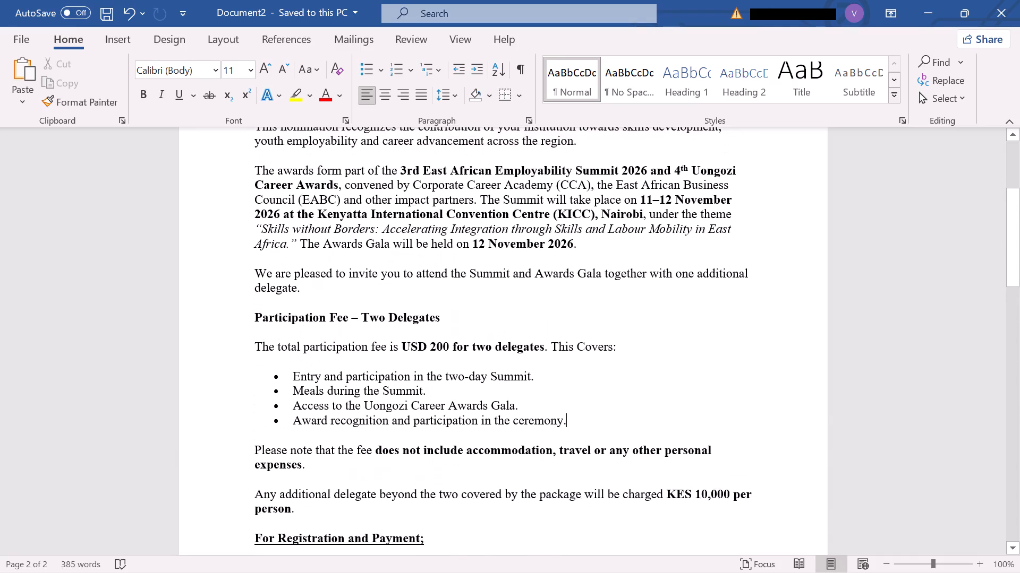
scroll(759, 343, up, 3)
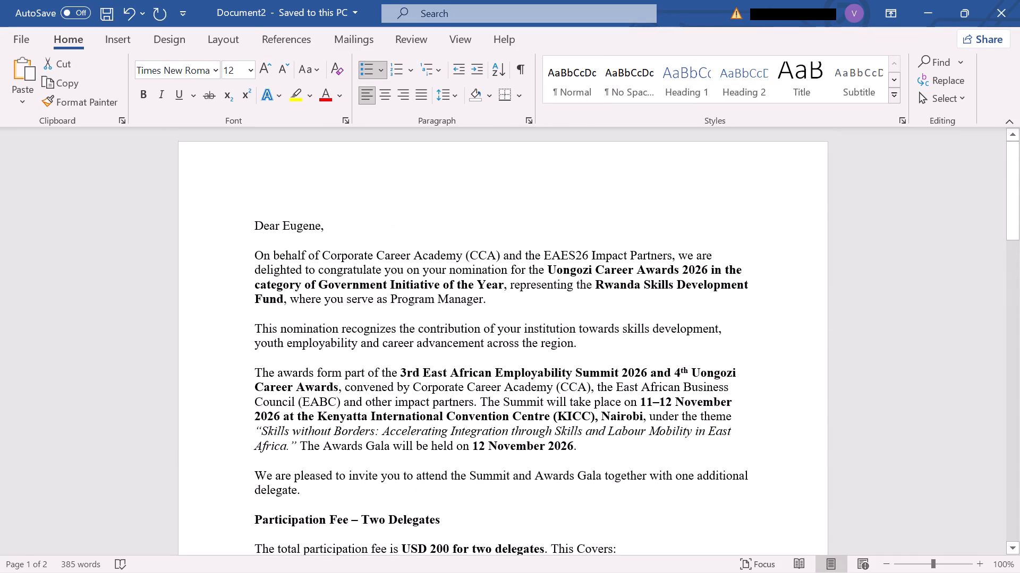
scroll(759, 343, up, 1)
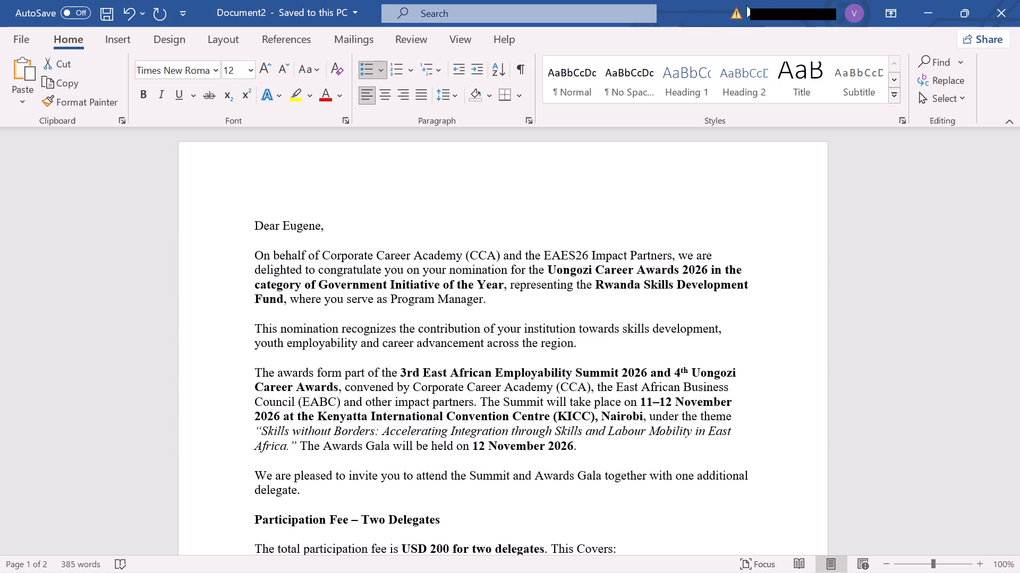
click(318, 225)
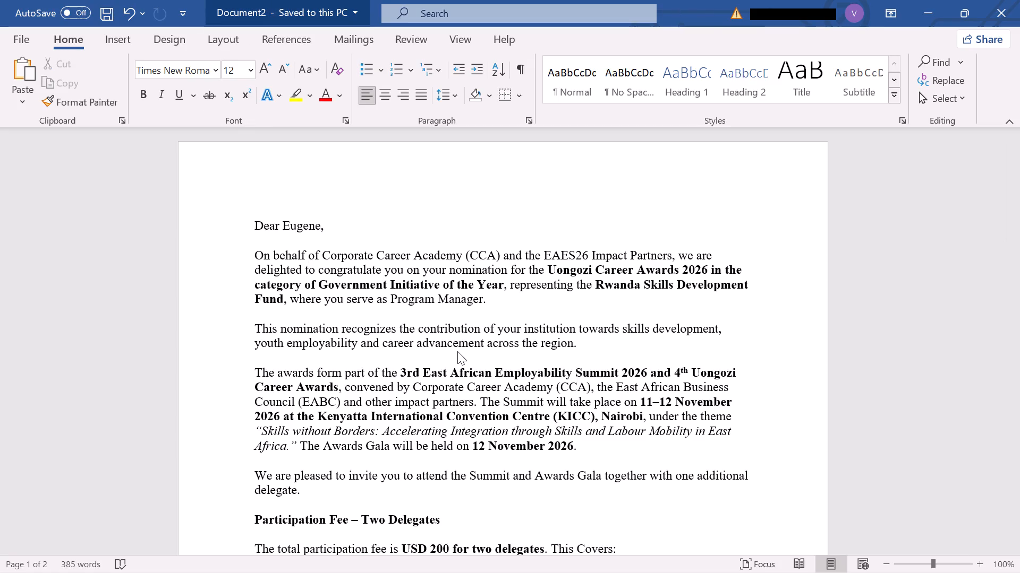
scroll(457, 351, down, 6)
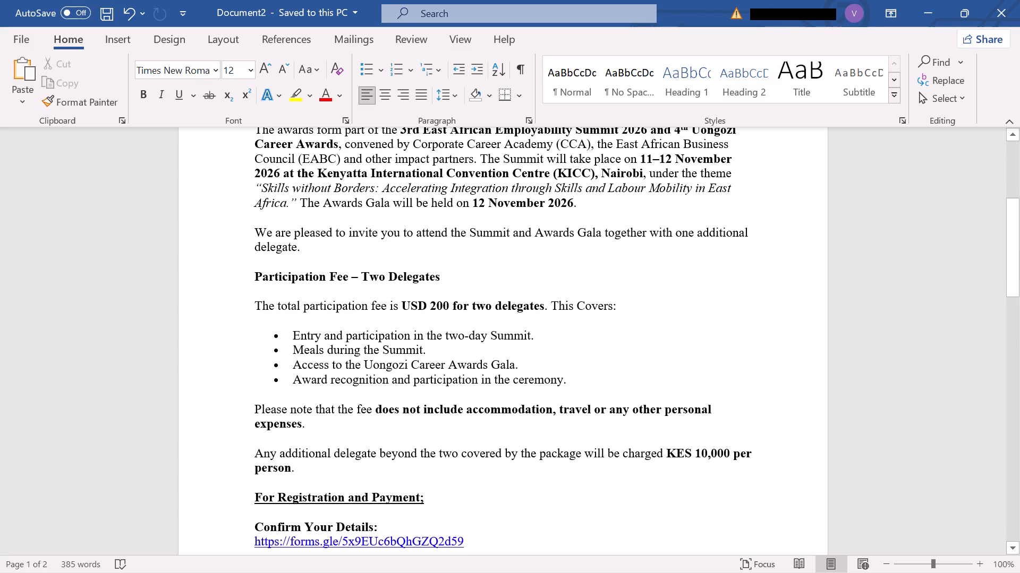
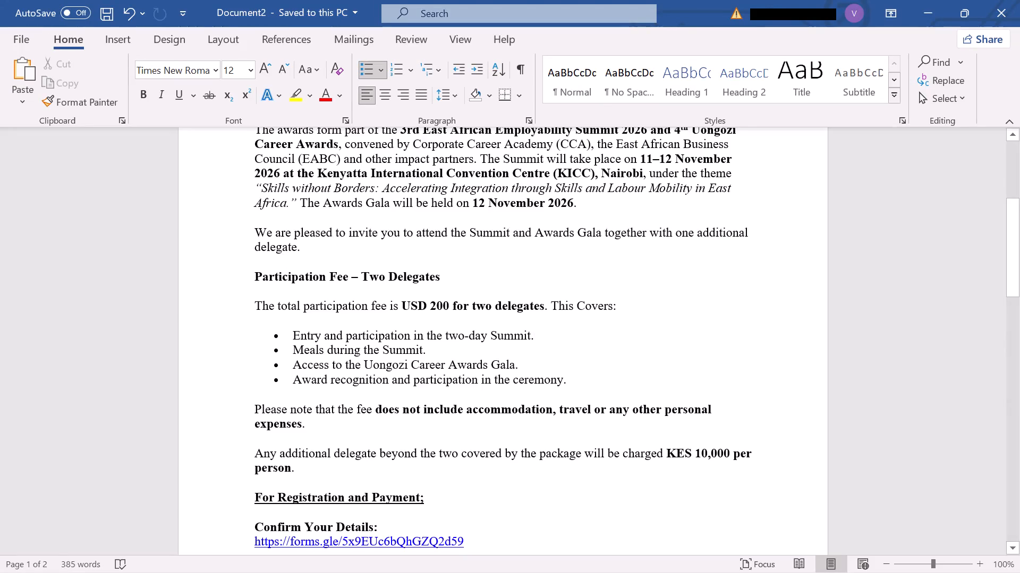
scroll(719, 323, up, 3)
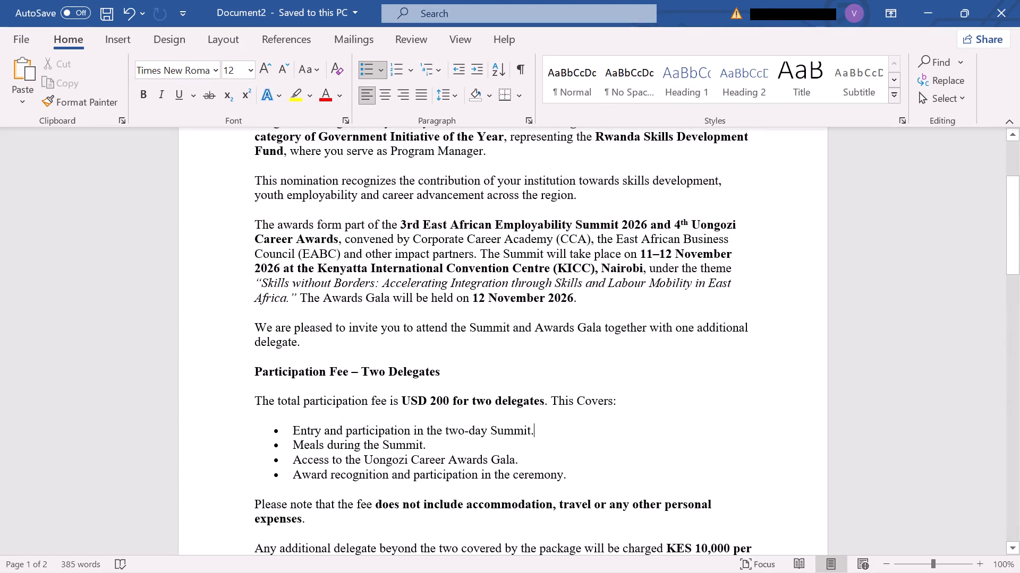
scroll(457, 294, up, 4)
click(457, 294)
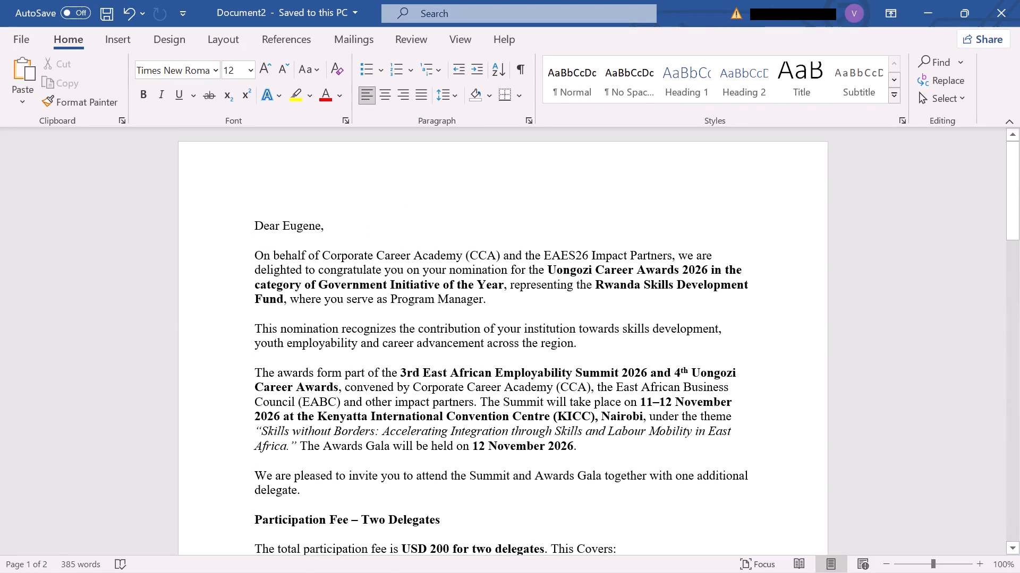
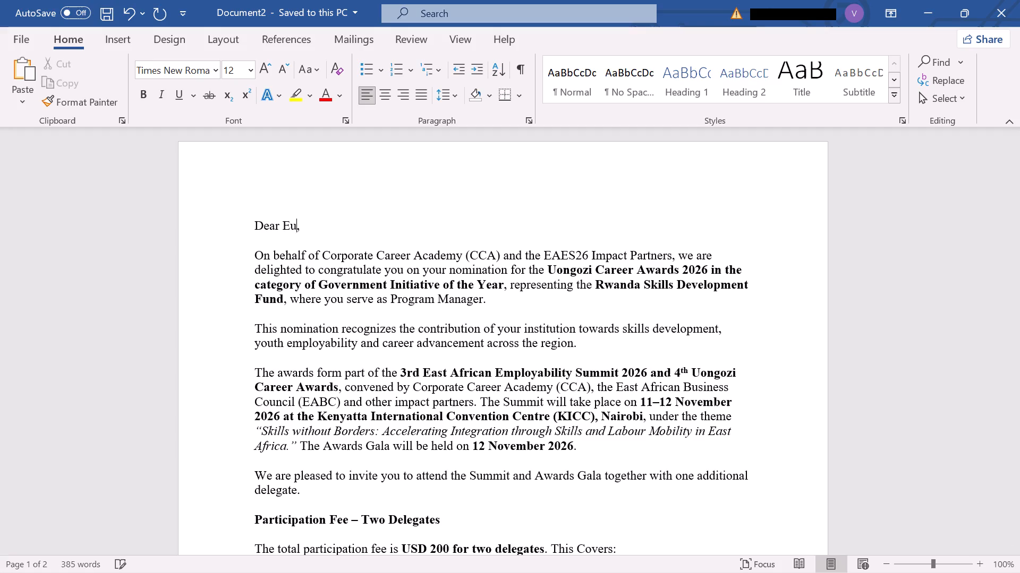
Replace the addressee's name in the letter's salutation with the new nominee's full name.
key(BackSpace)
key(BackSpace)
key(BackSpace)
key(space)
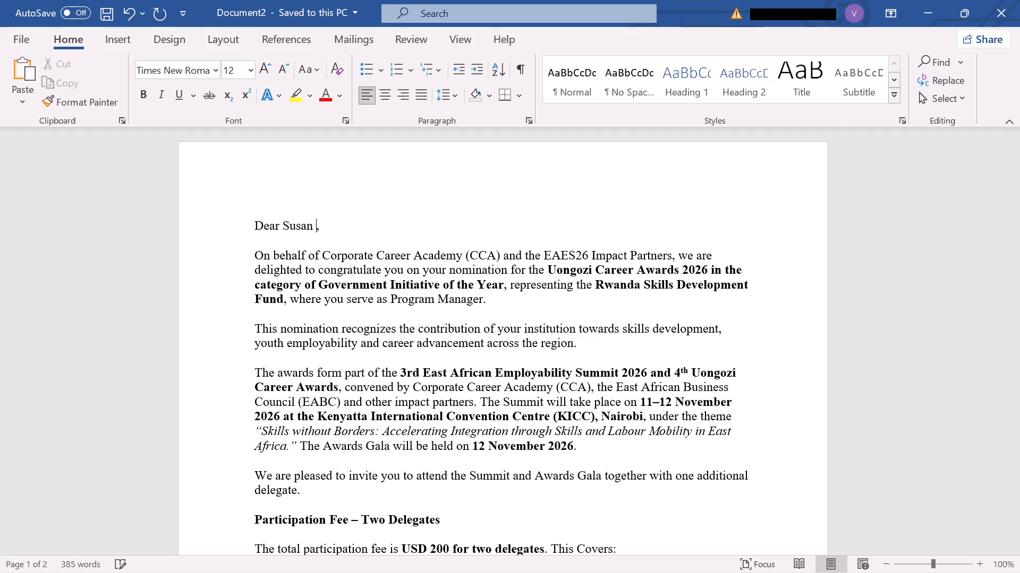
key(k)
key(k)
key(BackSpace)
text(akai)
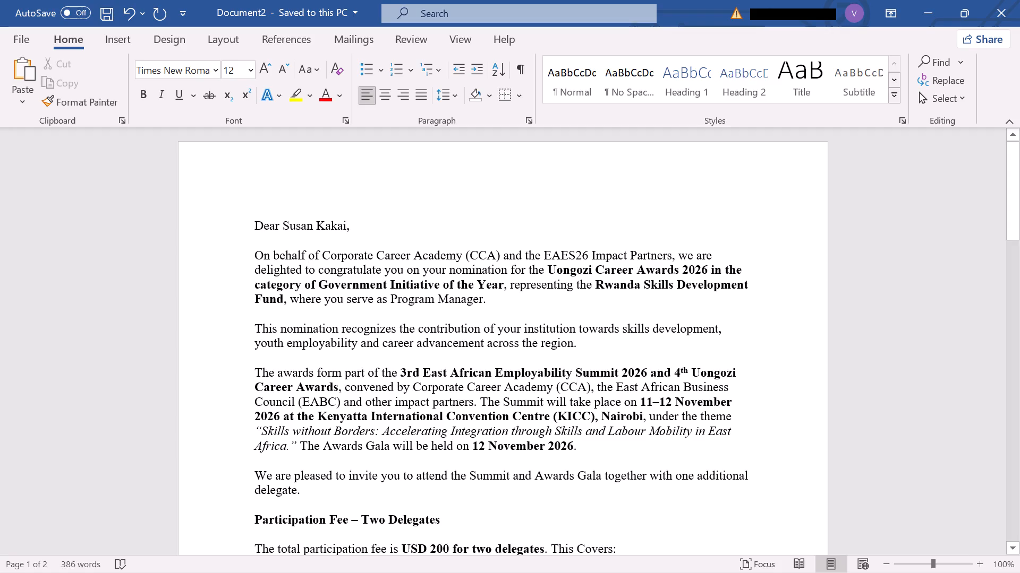
Insert "once again" after "congratulate you" in the opening paragraph.
click(406, 272)
text(once again)
key(space)
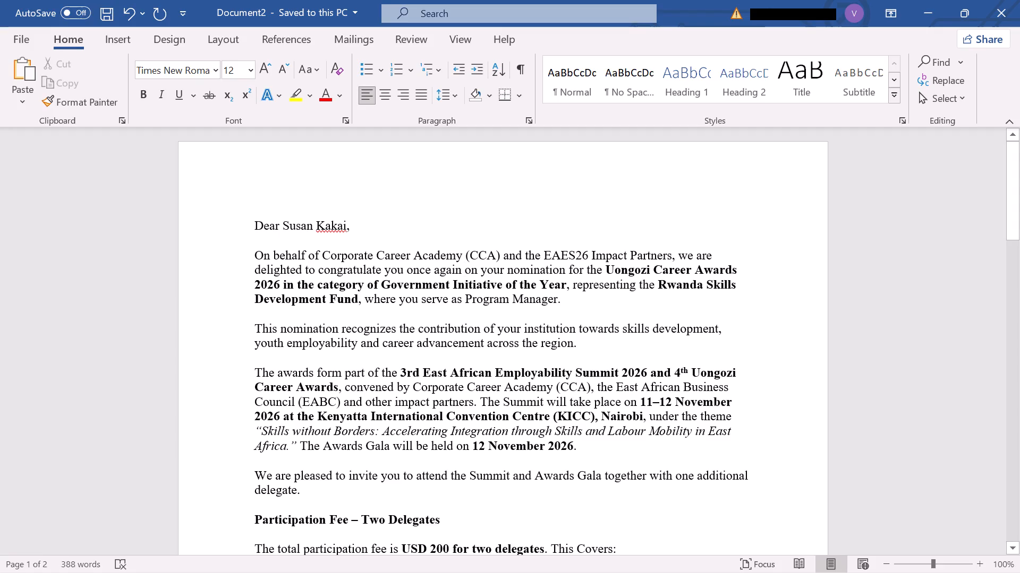
In the opening paragraph, replace "the Rwanda Skills Development Fund, where you serve as Program Manager." with "SanlamAllianz".
click(658, 282)
drag(658, 282, 386, 294)
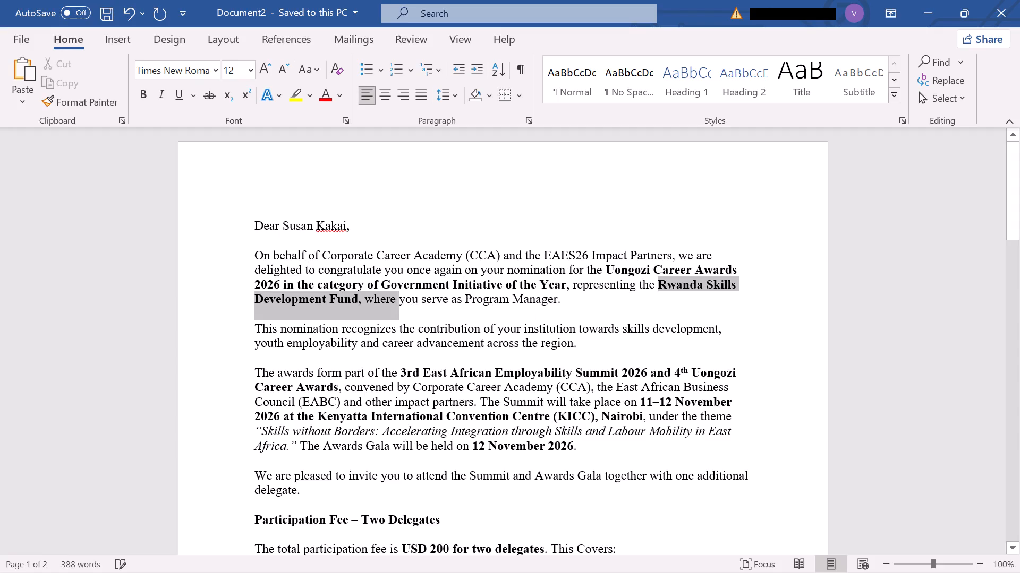
drag(386, 294, 563, 303)
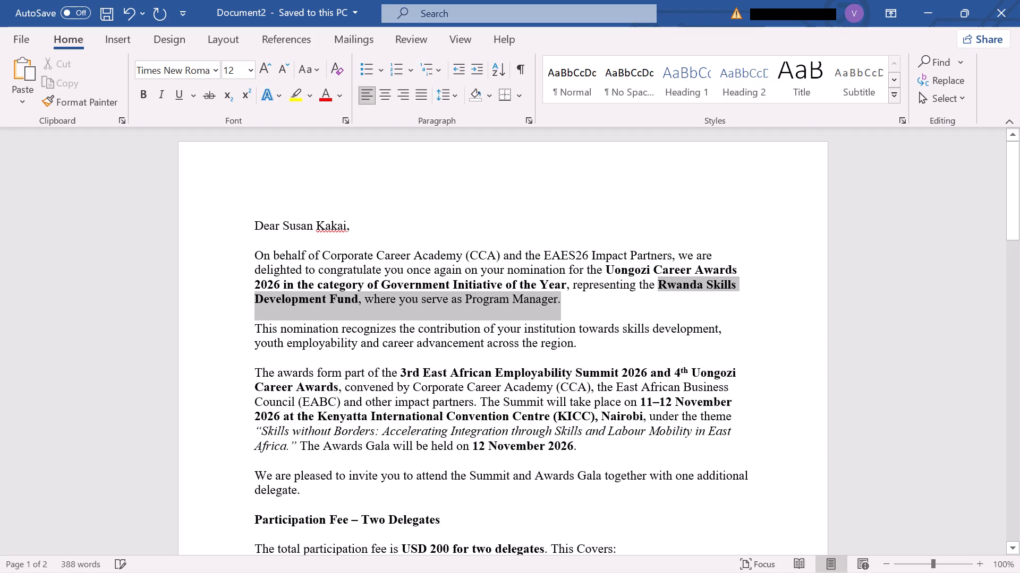
drag(563, 303, 563, 302)
key(BackSpace)
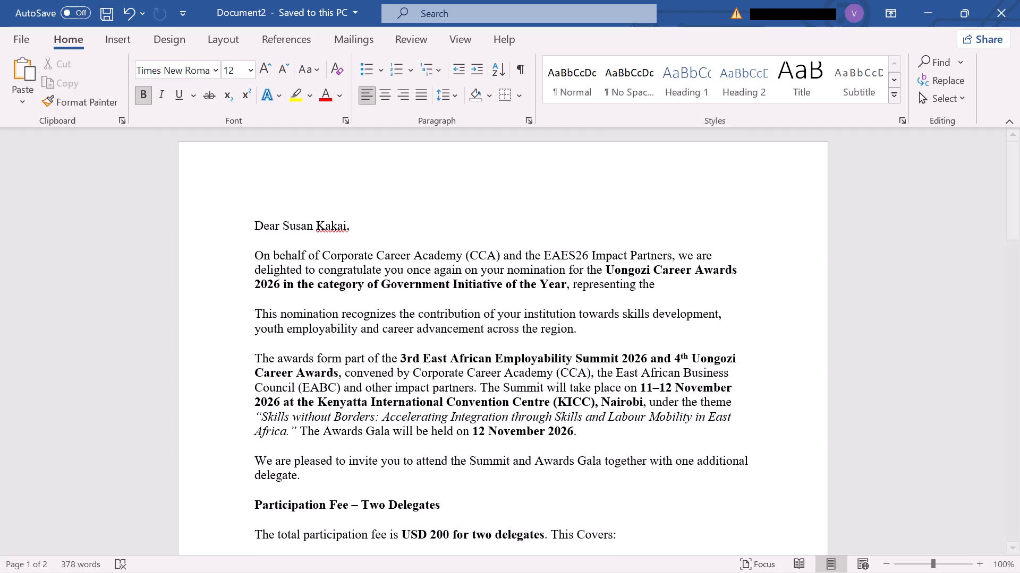
key(BackSpace)
key(BackSpace)
key(BackSpace)
key(BackSpace)
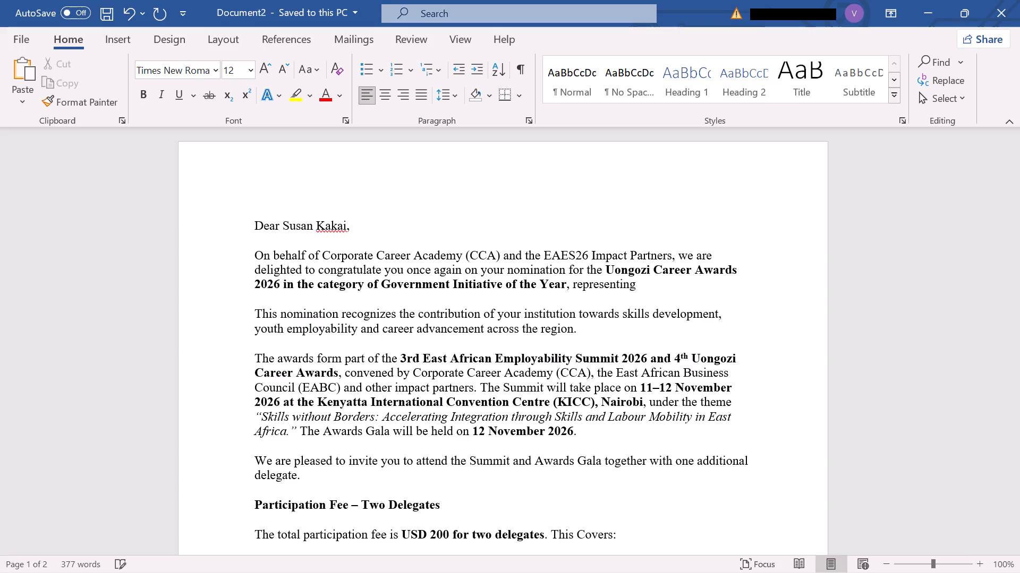
key(a)
key(BackSpace)
key(a)
text(nlam)
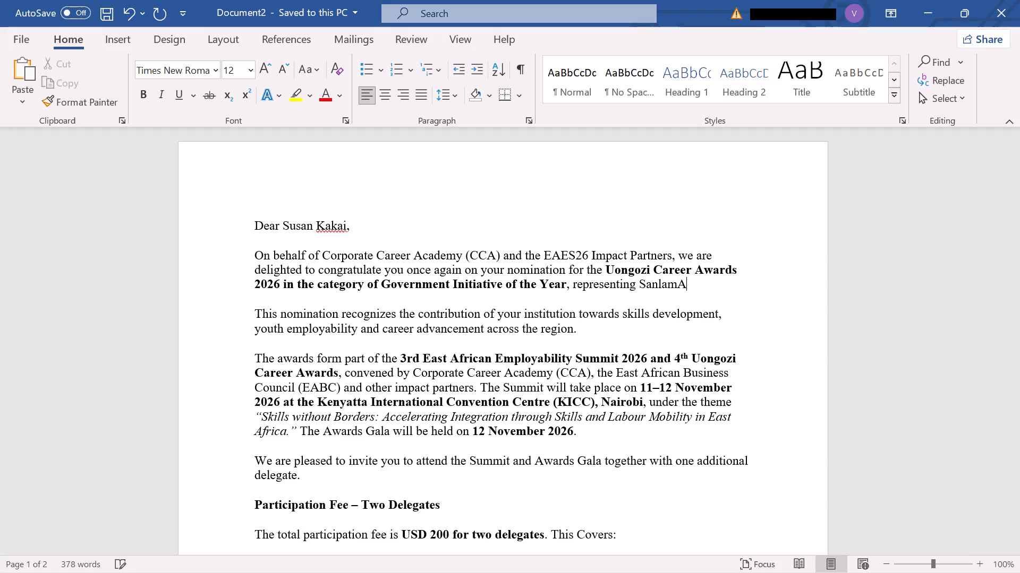
text(llian)
key(z)
Complete the opening sentence after the company name with "as the HR Leader of the Year".
key(space)
text(as the)
key(space)
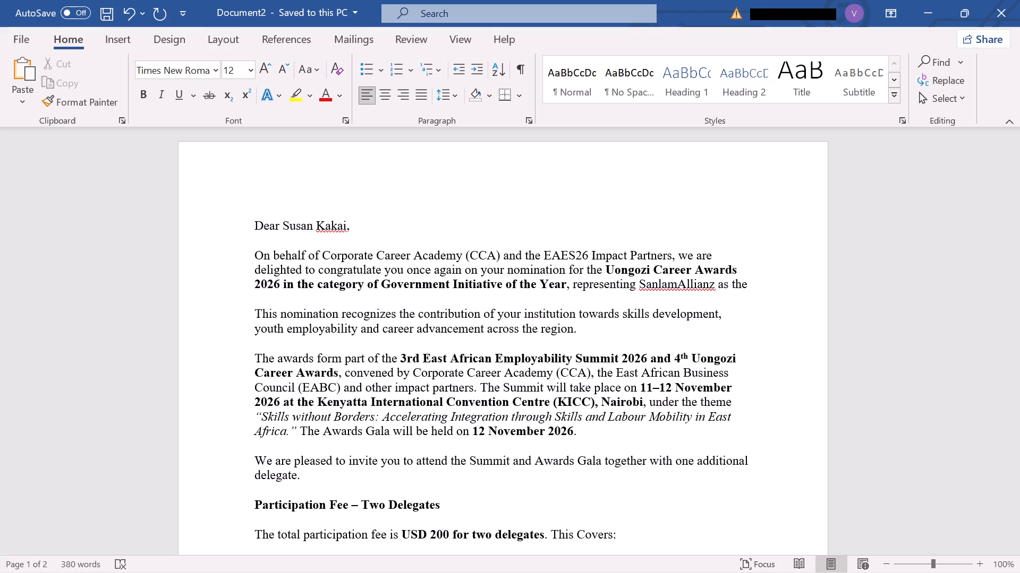
key(h)
key(BackSpace)
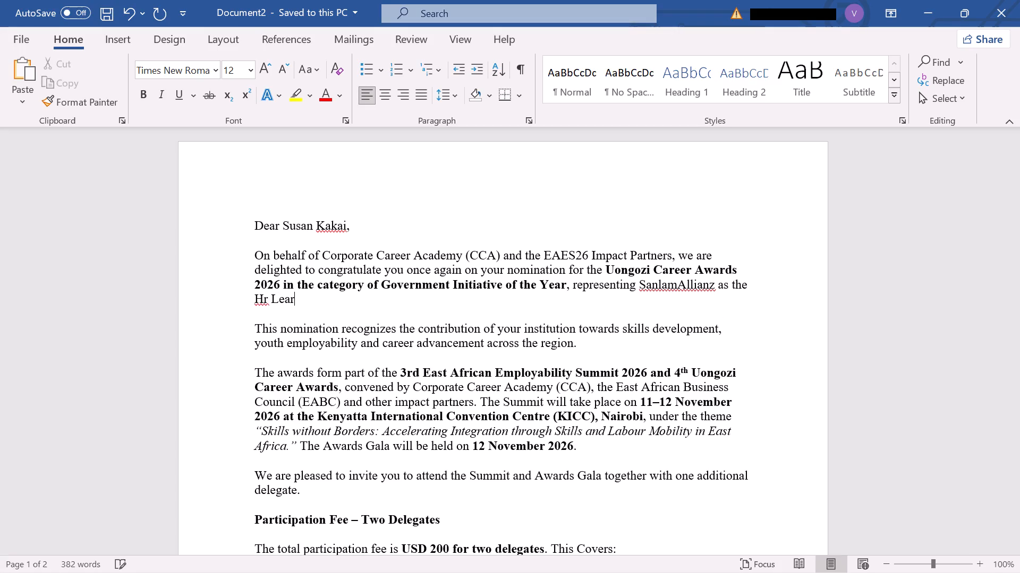
key(BackSpace)
text(der of the)
key(space)
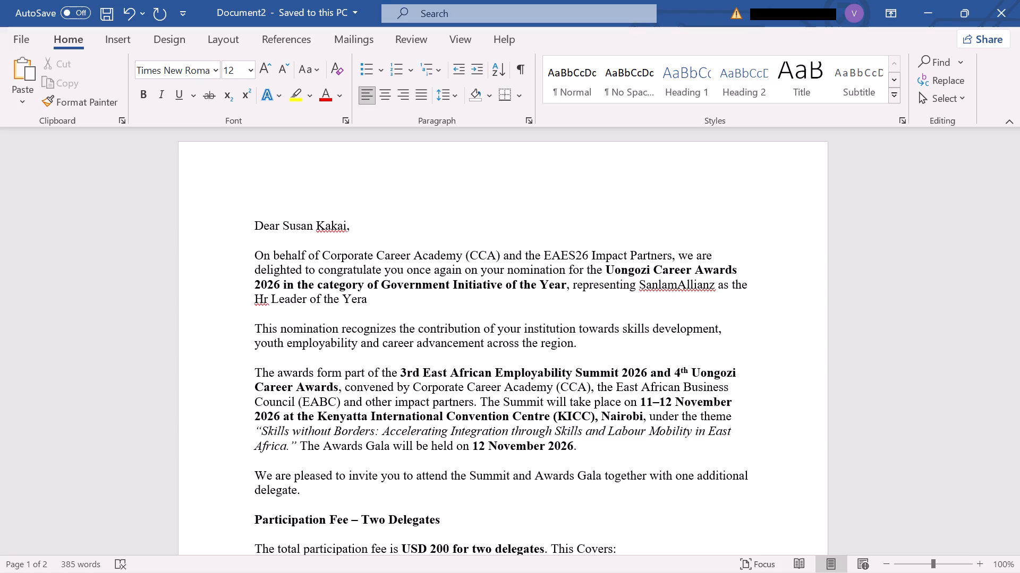
key(BackSpace)
key(BackSpace)
text(ar)
click(268, 298)
key(BackSpace)
key(r)
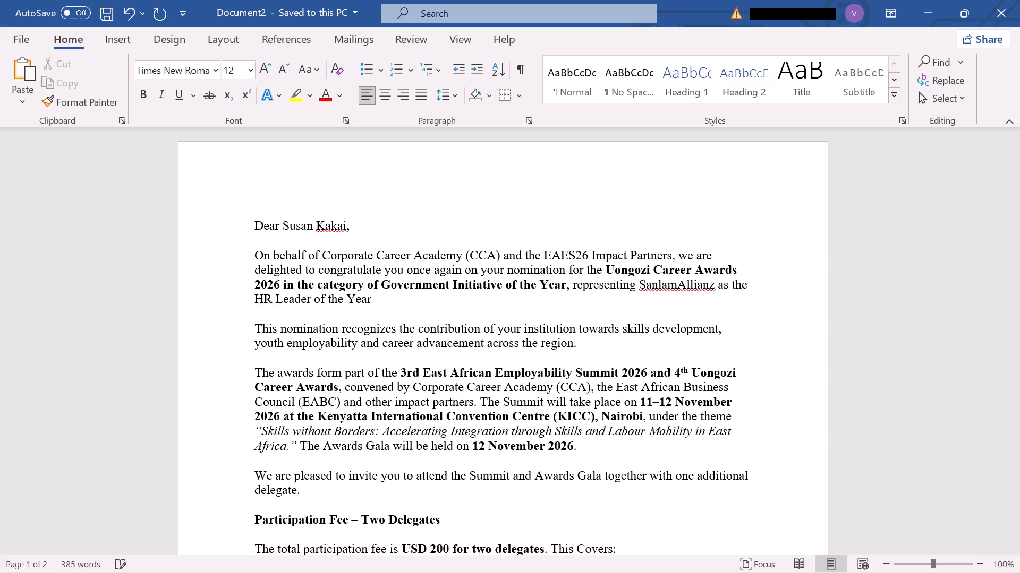
Separate the company name into "Sanlam Allianz", keep one space in "HR Leader", and end the opening paragraph with a full stop.
click(677, 286)
key(space)
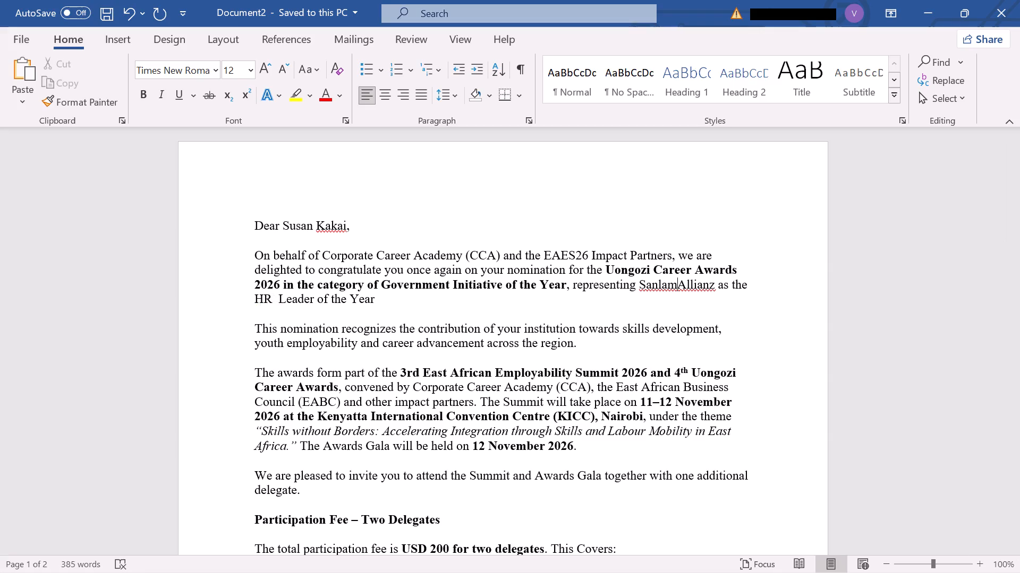
click(677, 286)
click(377, 298)
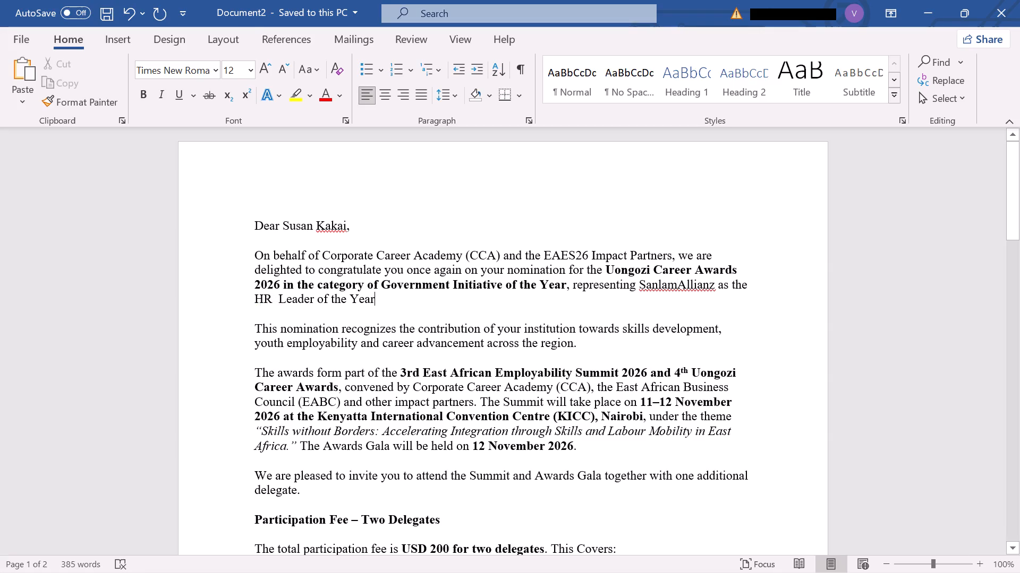
key(period)
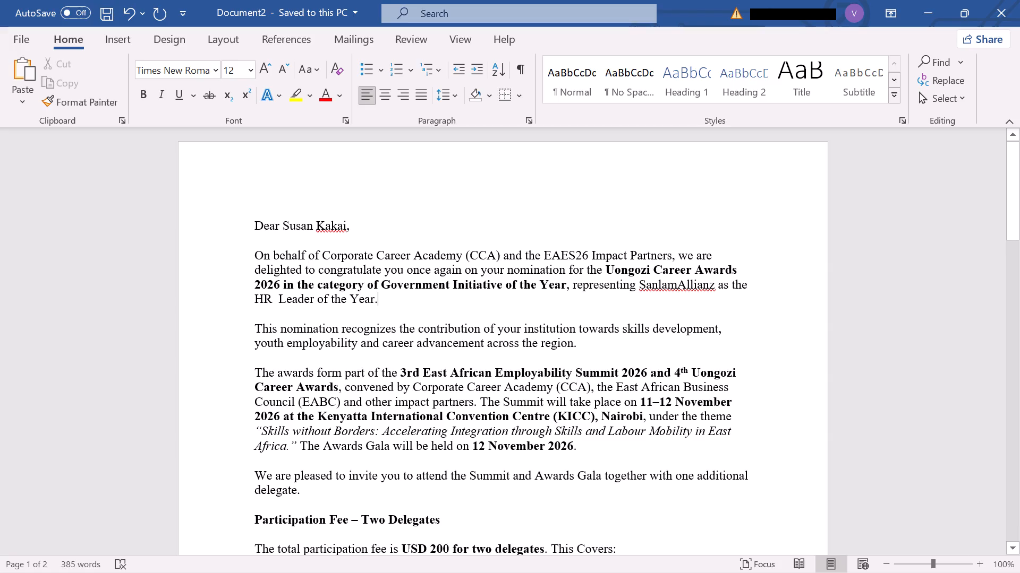
click(277, 293)
key(BackSpace)
key(BackSpace)
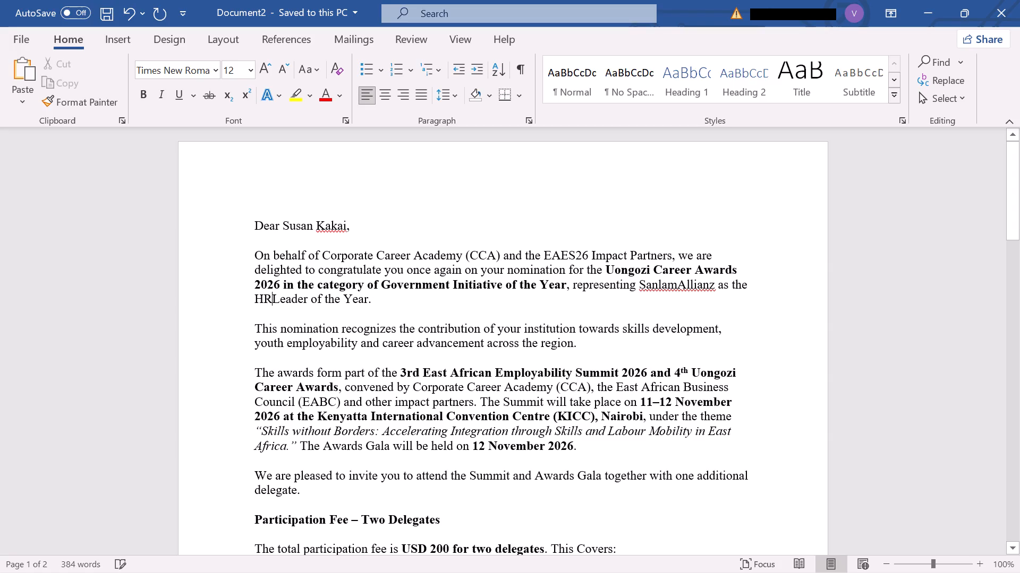
click(675, 287)
key(space)
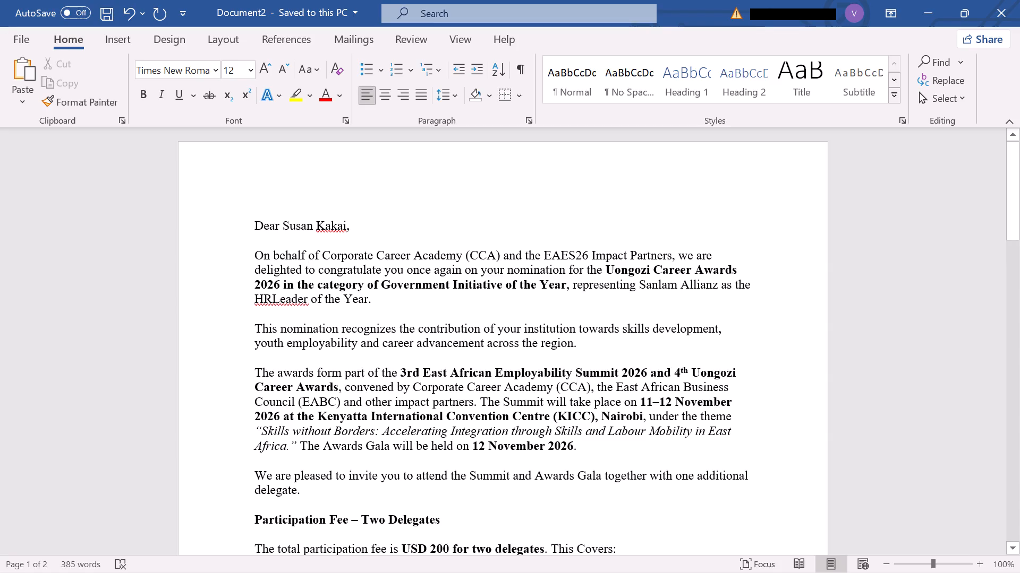
click(272, 305)
key(space)
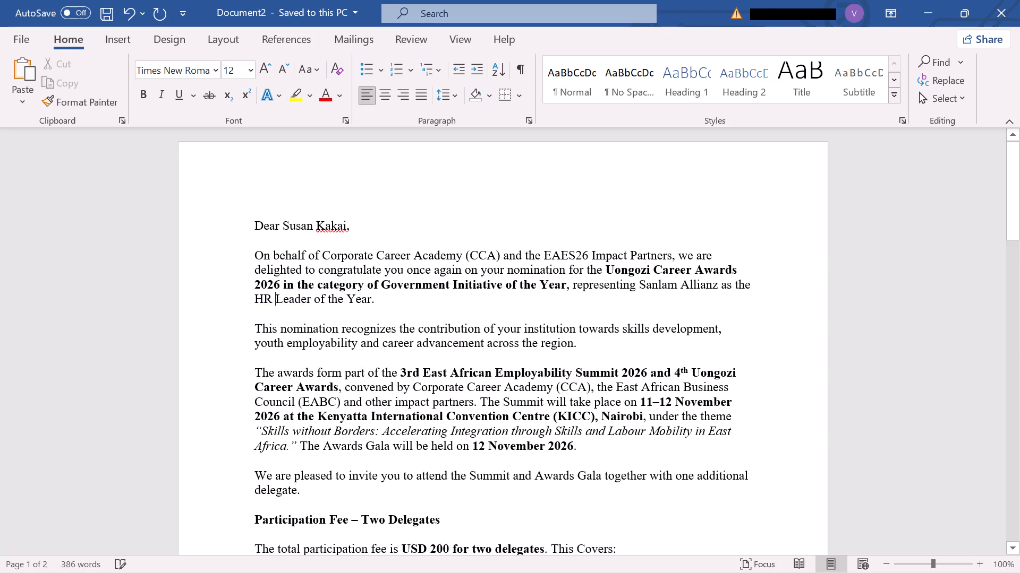
Make "HR Leader of the Year." bold at the end of the opening paragraph.
drag(373, 298, 263, 296)
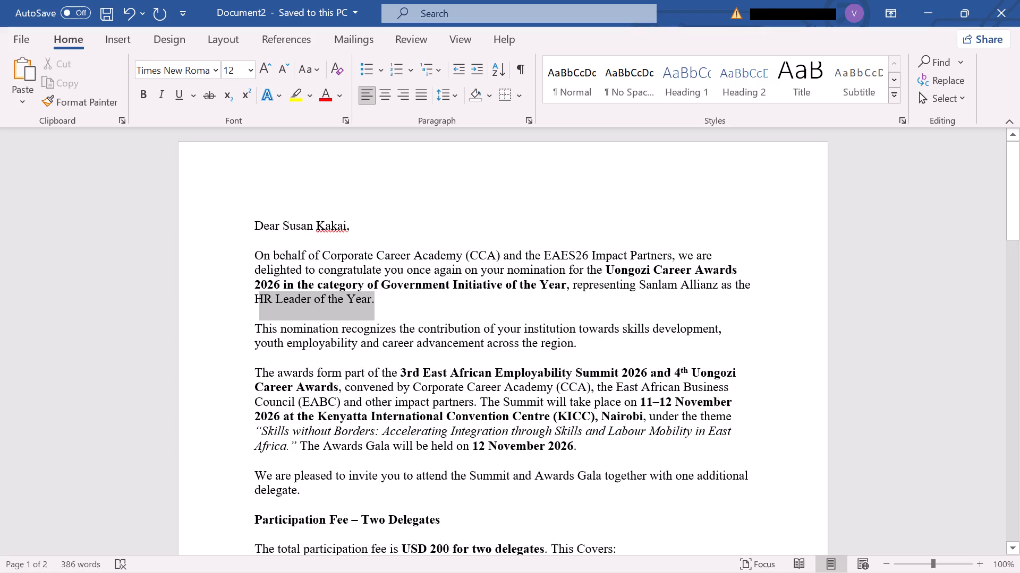
drag(263, 296, 250, 293)
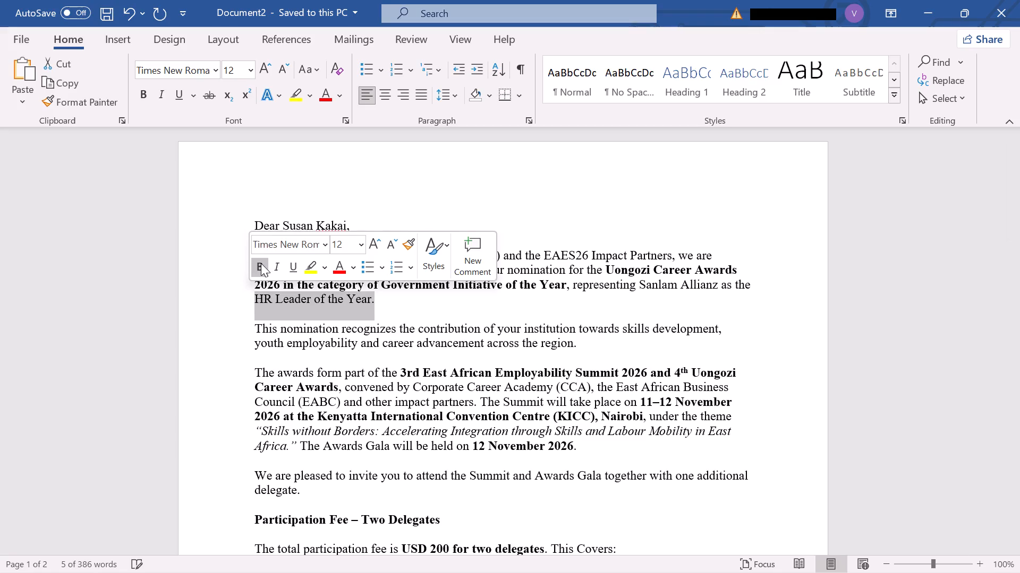
click(261, 263)
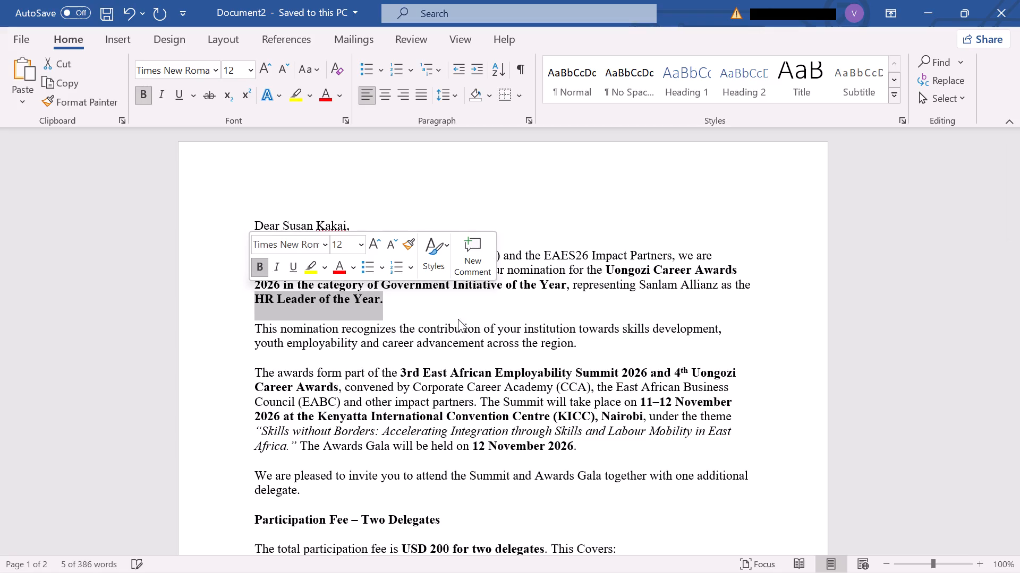
click(479, 303)
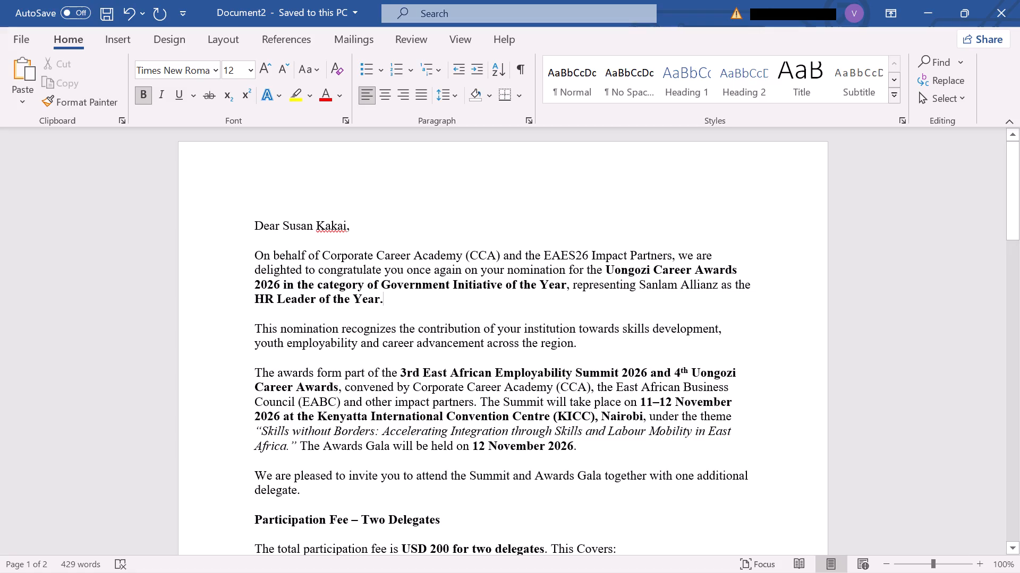
In the second paragraph, replace "the" before "contribution" with "you and your Institution".
click(415, 333)
key(BackSpace)
key(BackSpace)
key(BackSpace)
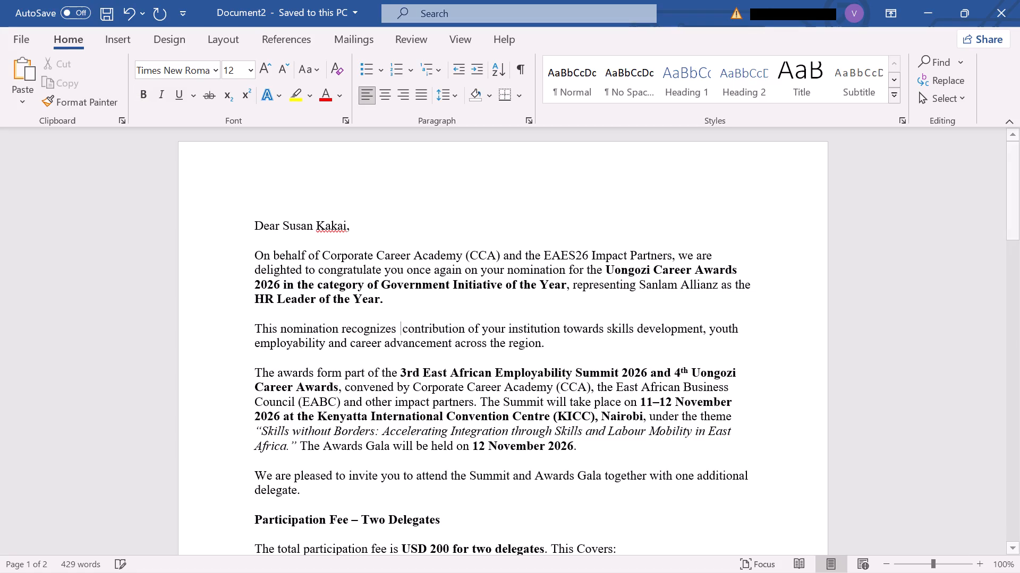
text(YOUR)
key(BackSpace)
key(BackSpace)
key(BackSpace)
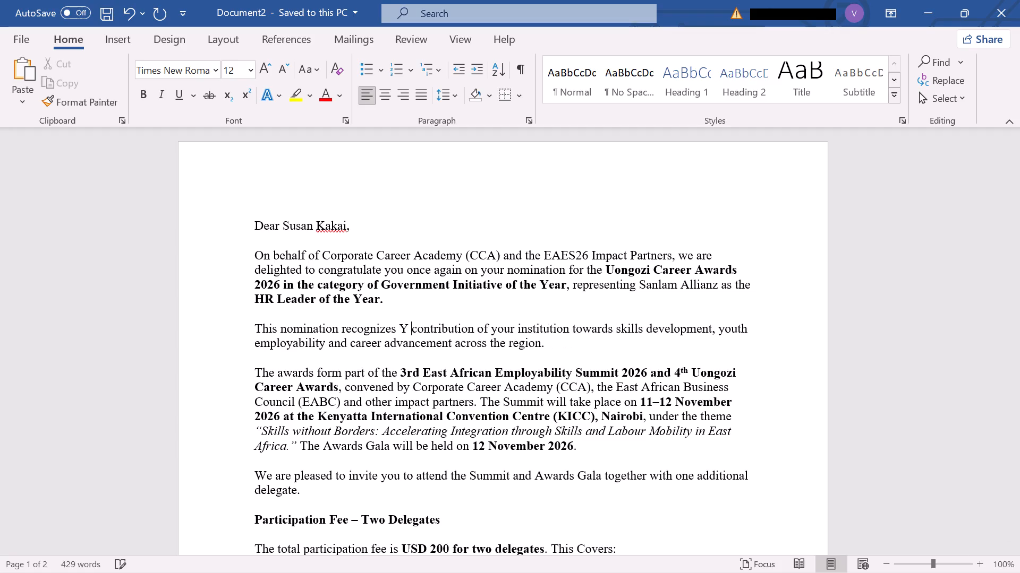
key(BackSpace)
text(your)
key(space)
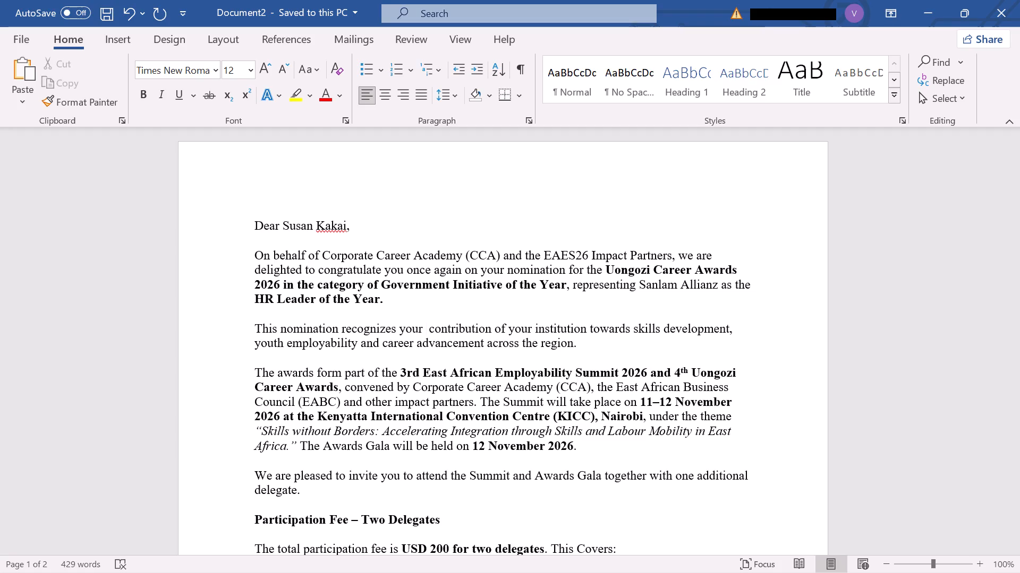
key(BackSpace)
key(BackSpace)
text(and your)
key(space)
key(n)
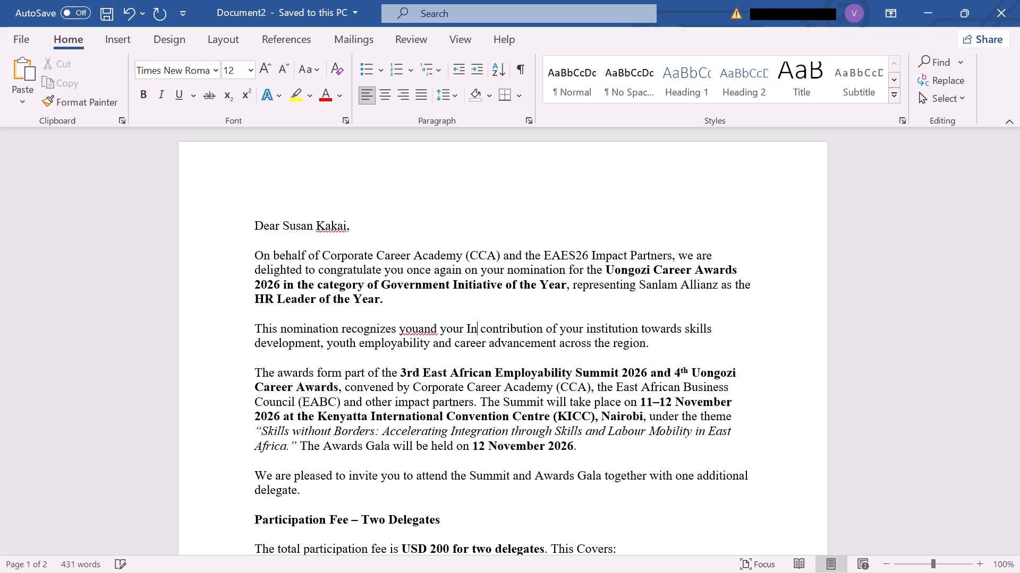
text(stitution)
key(space)
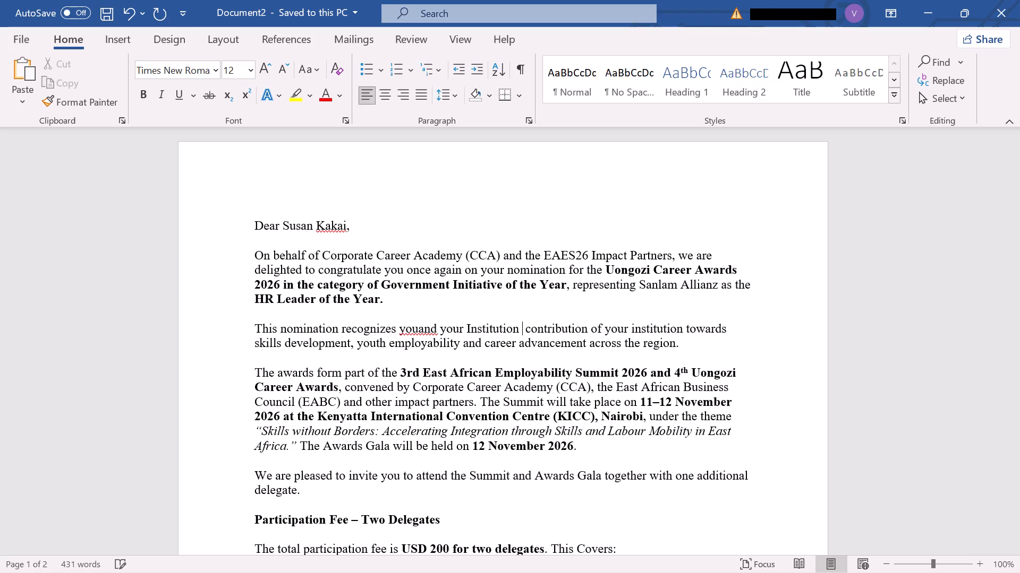
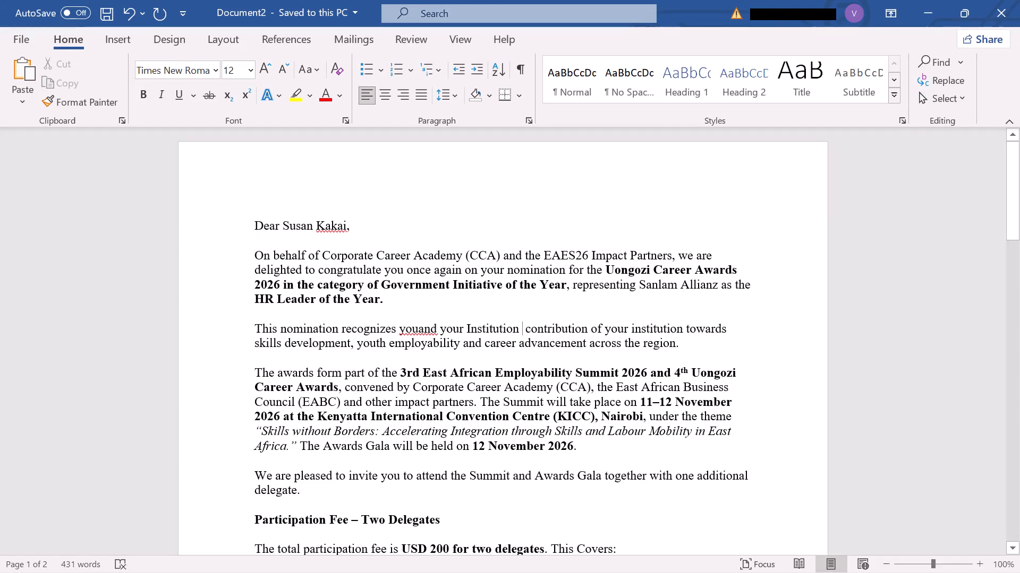
In the second paragraph, separate "youand" into "you and" and make "Institution" possessive as "Institution`s".
click(419, 325)
key(space)
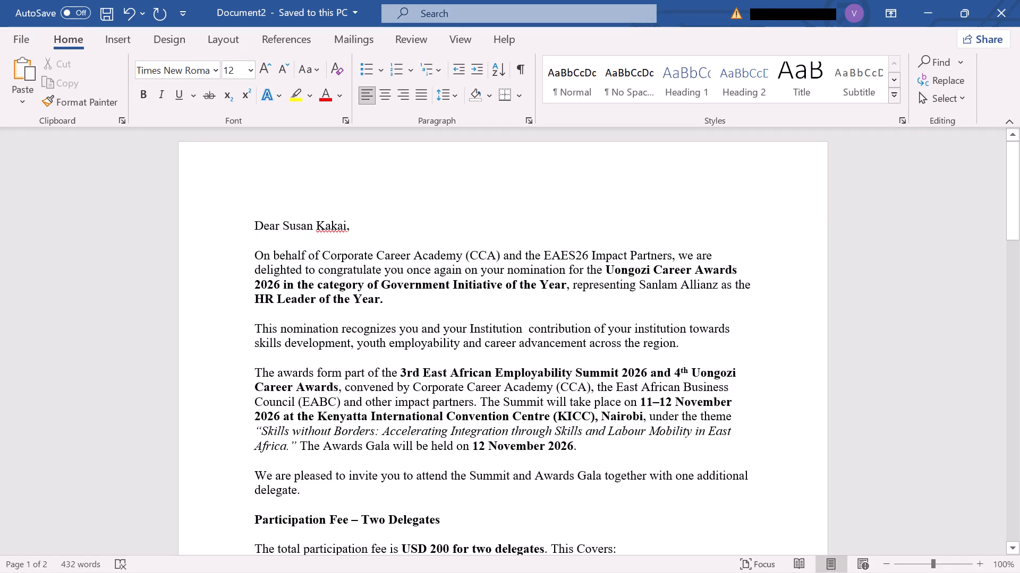
click(520, 328)
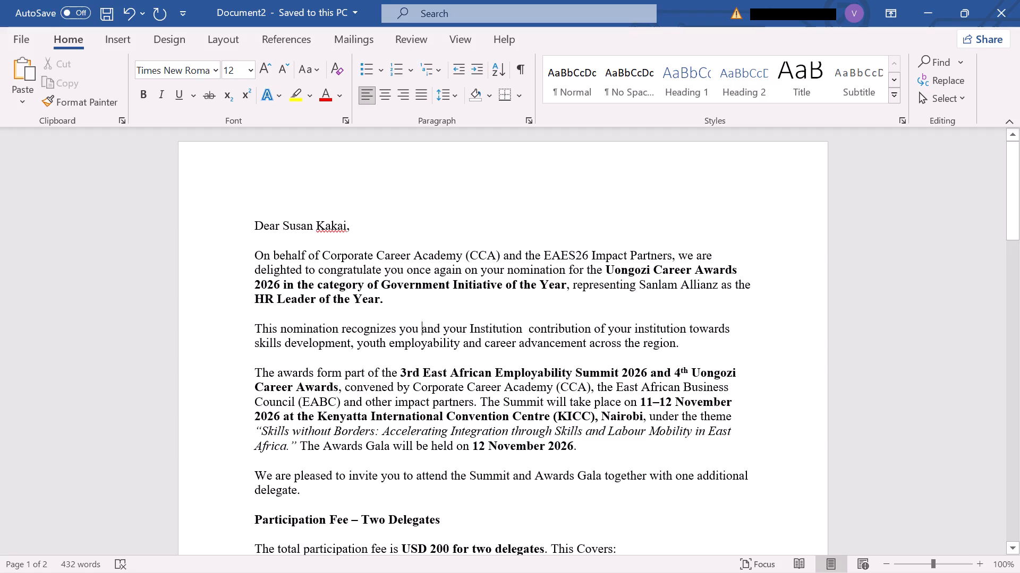
text(`s)
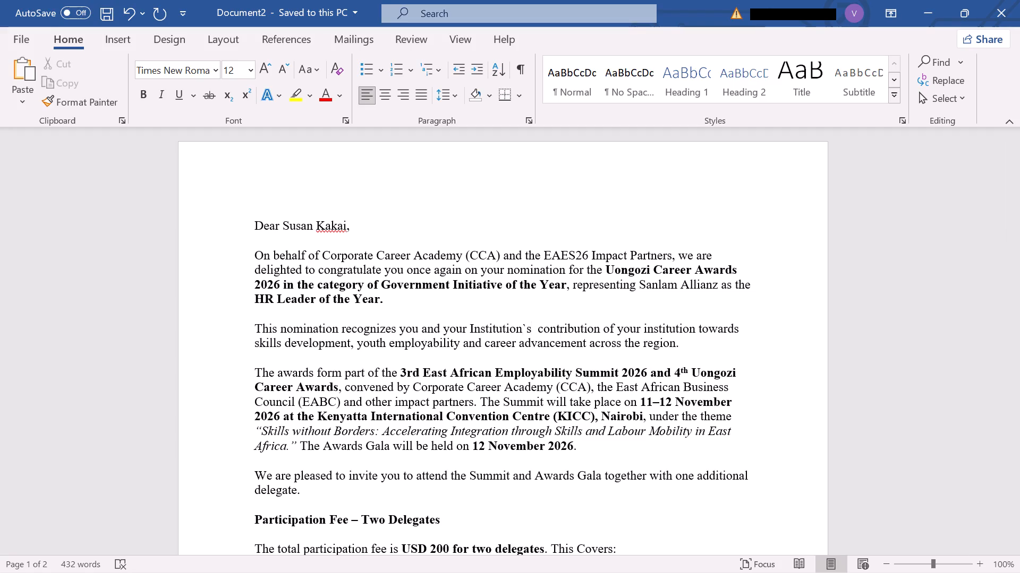
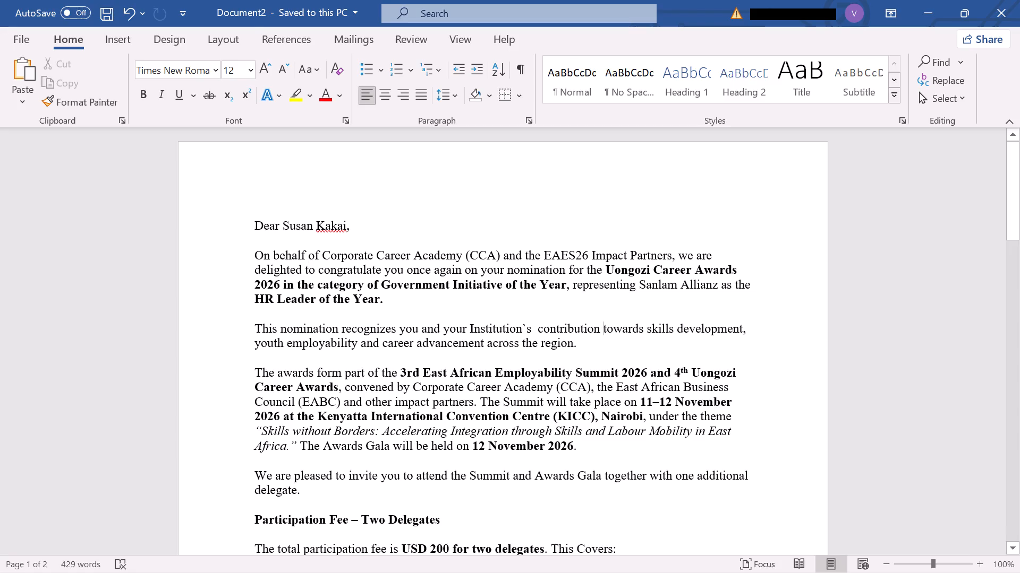
Delete "together with one additional delegate" from the sentence inviting the nominee to the Summit and Awards Gala, keeping the full stop.
scroll(576, 473, down, 1)
scroll(578, 355, down, 1)
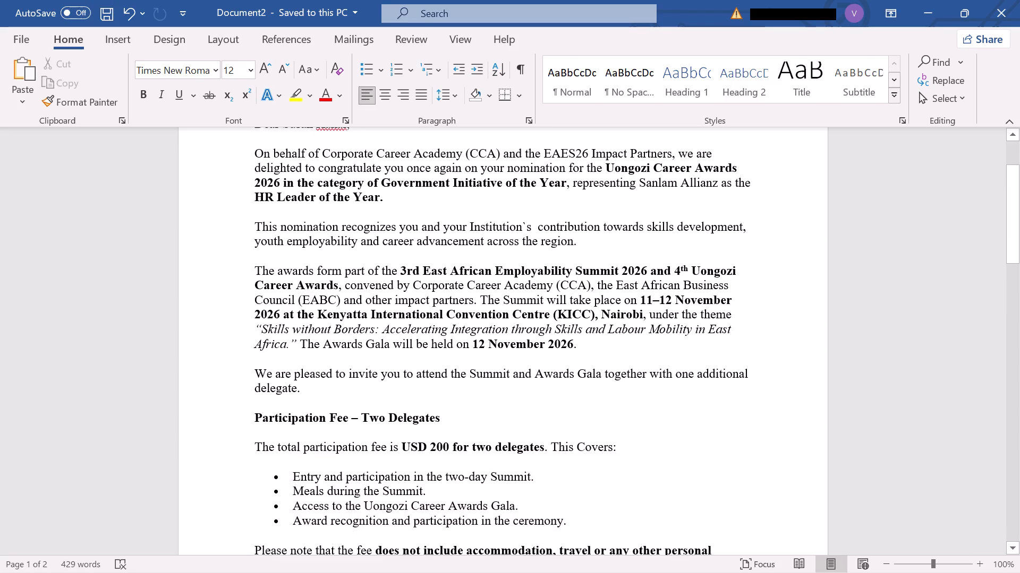
scroll(578, 355, down, 1)
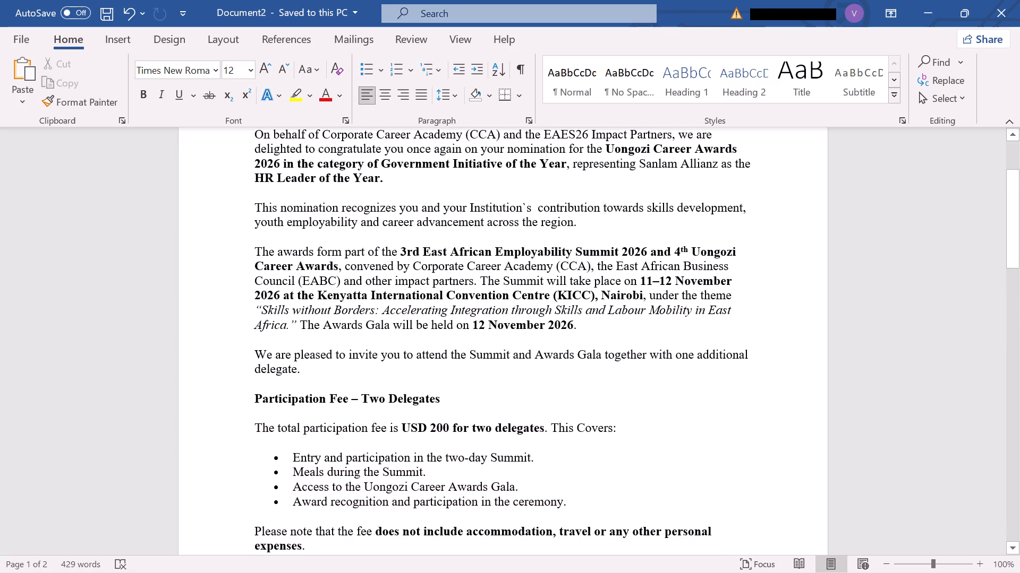
click(300, 370)
drag(297, 368, 289, 367)
drag(289, 367, 242, 366)
key(BackSpace)
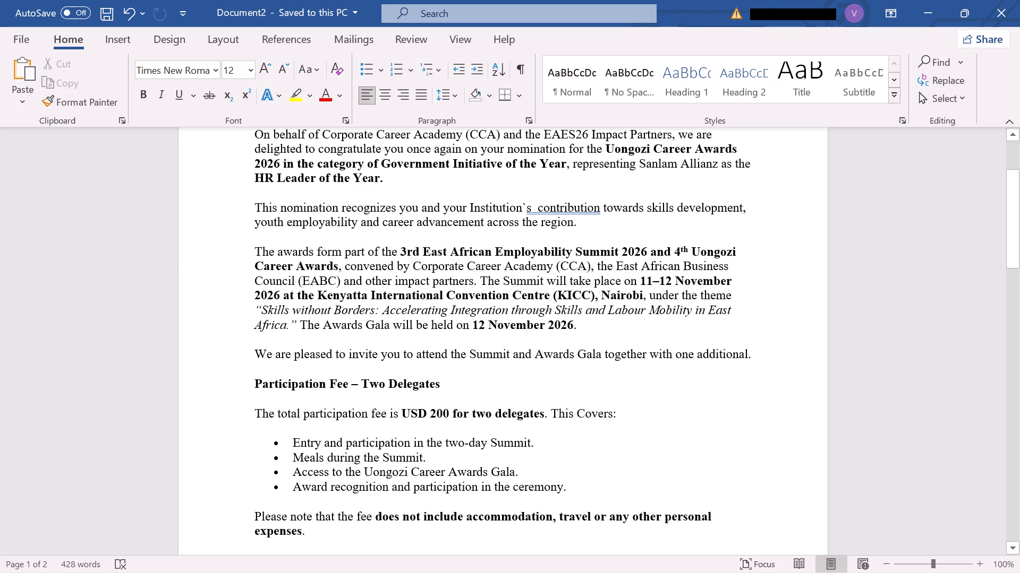
drag(747, 356, 669, 354)
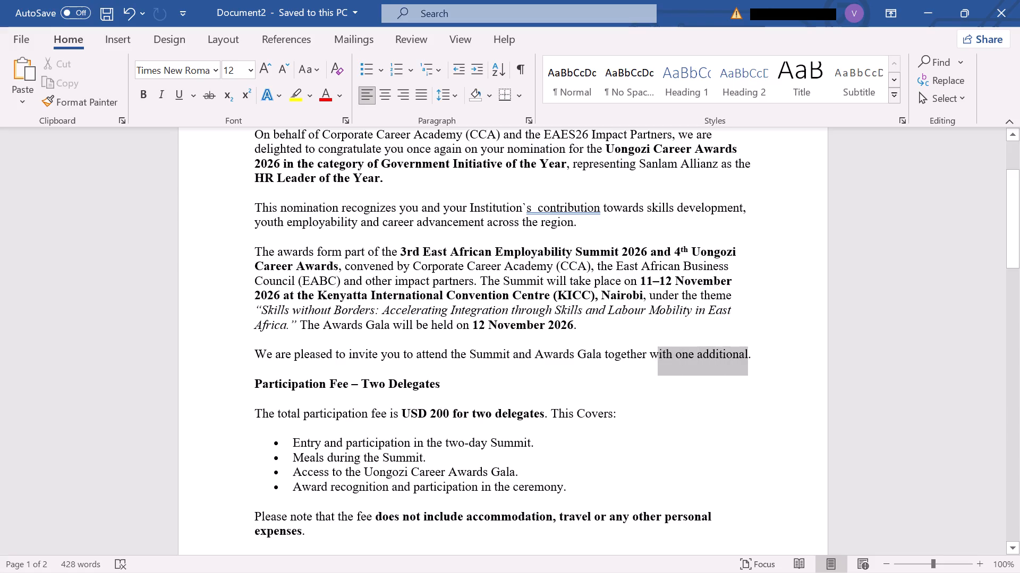
drag(669, 354, 620, 352)
key(BackSpace)
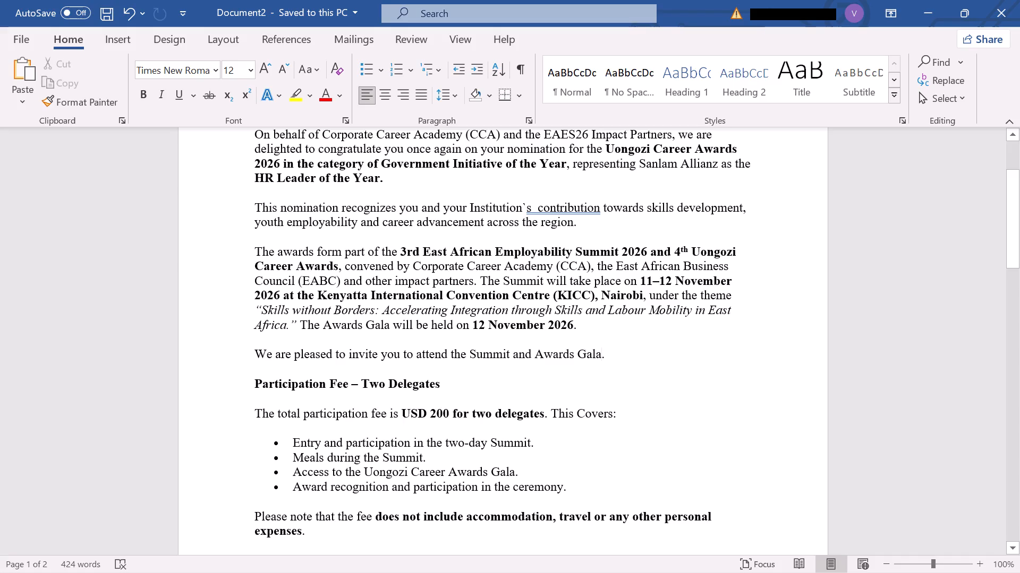
click(609, 352)
Underline the heading "Participation Fee – Two Delegates".
drag(254, 385, 390, 387)
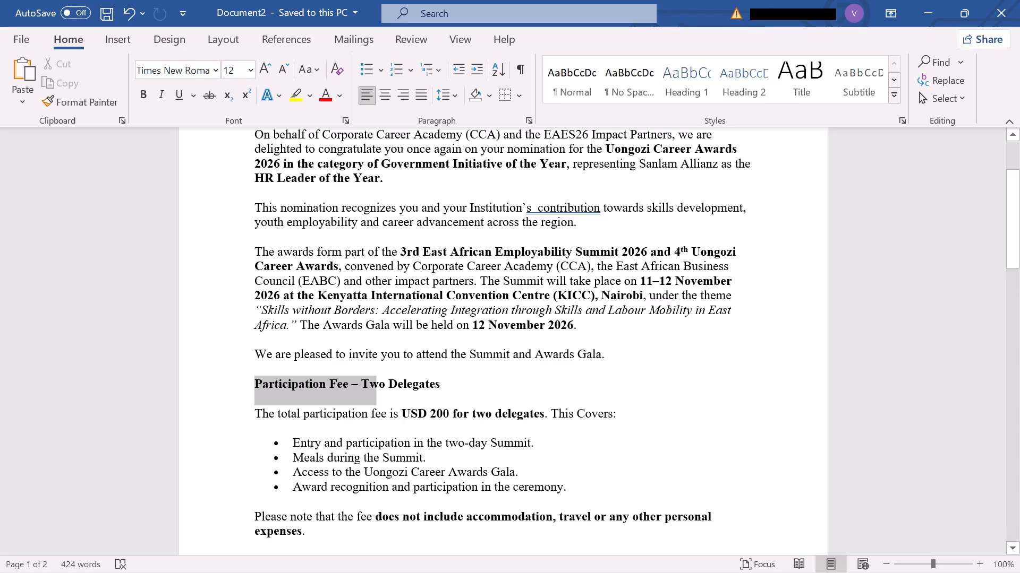
drag(390, 387, 453, 390)
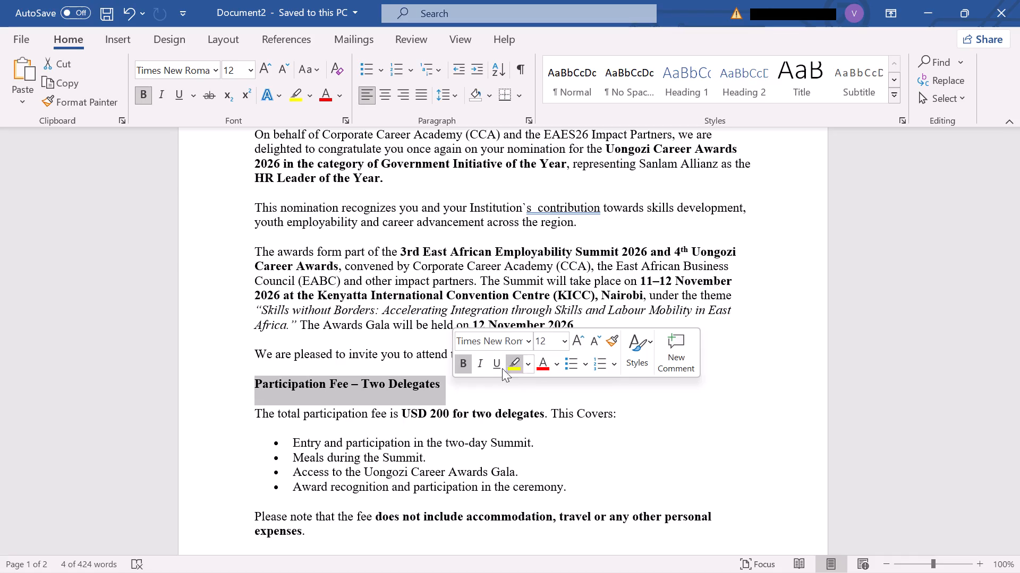
click(496, 363)
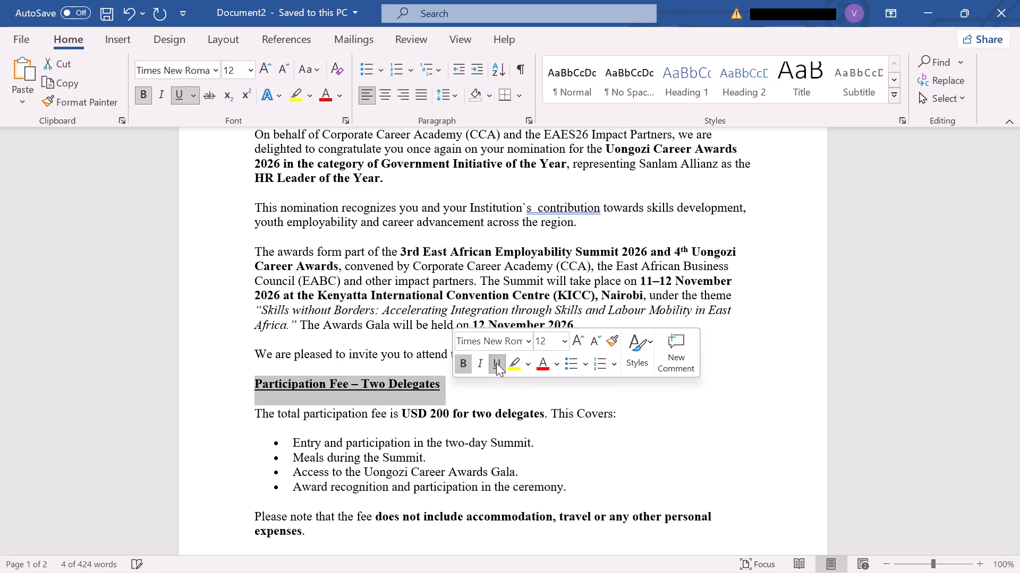
click(663, 446)
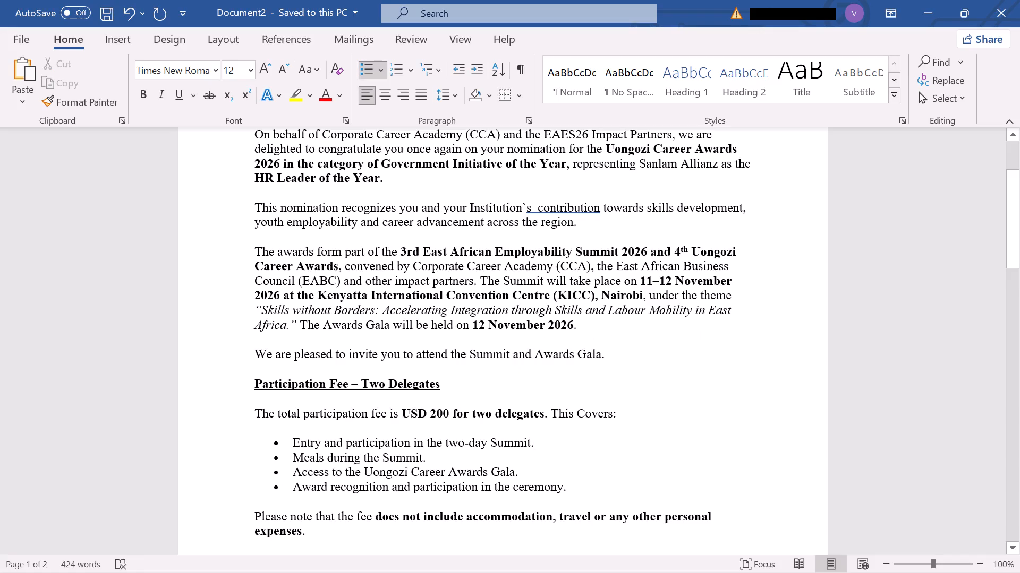
Insert "(Shs20,000)" before "USD 200" in the total participation fee sentence and make the shilling amount bold.
scroll(405, 431, down, 2)
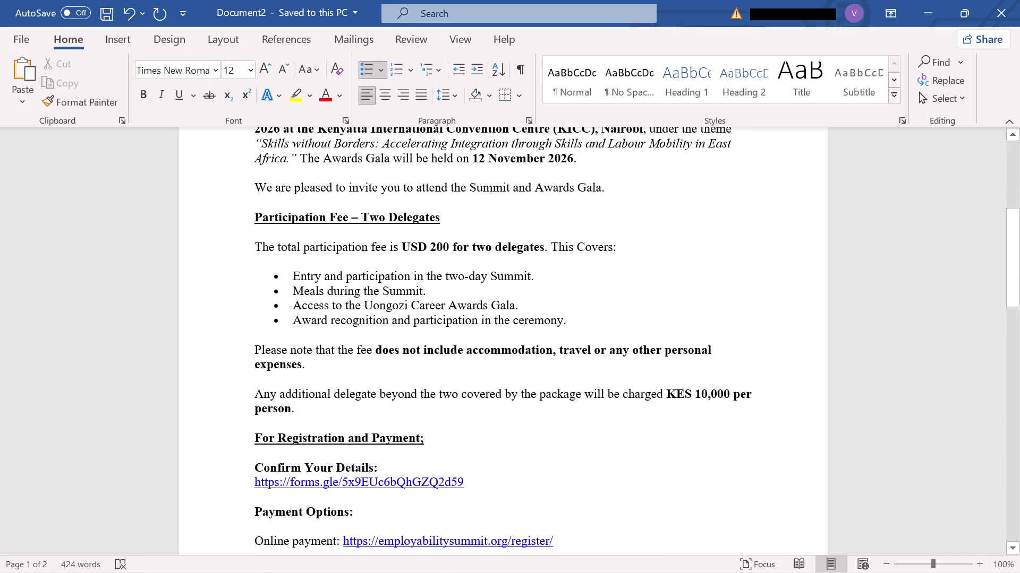
click(450, 246)
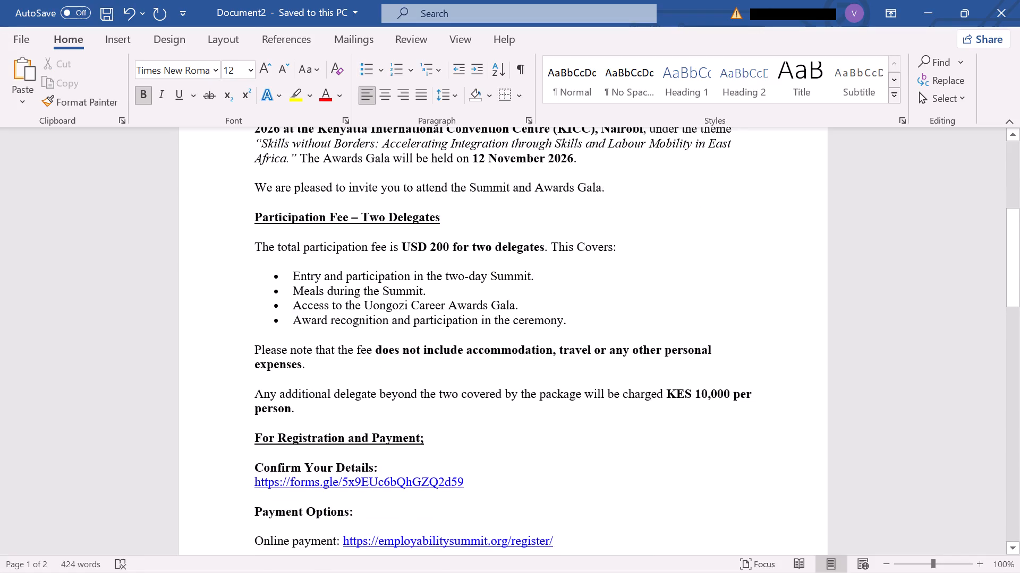
click(398, 242)
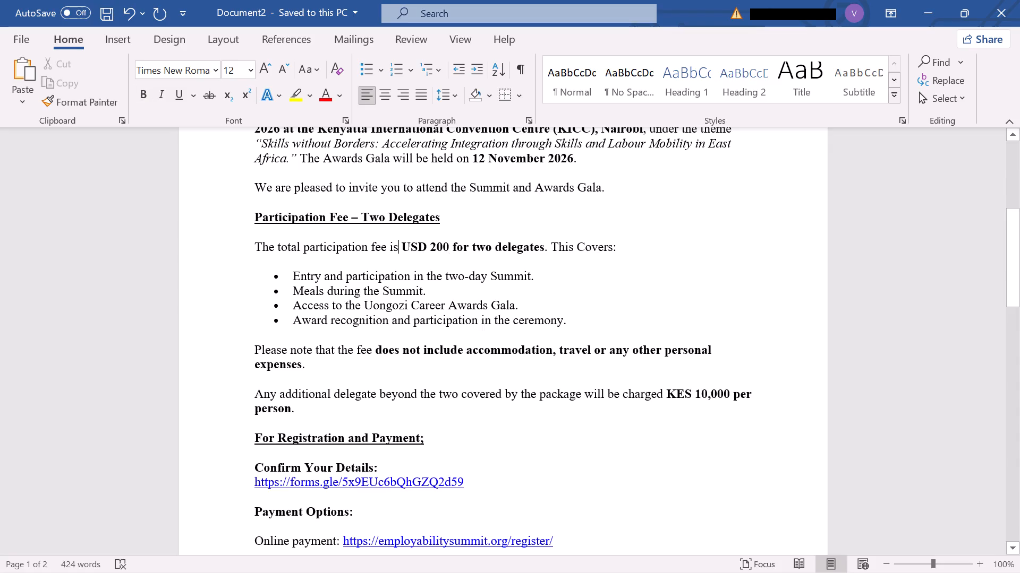
key(shift+parenleft)
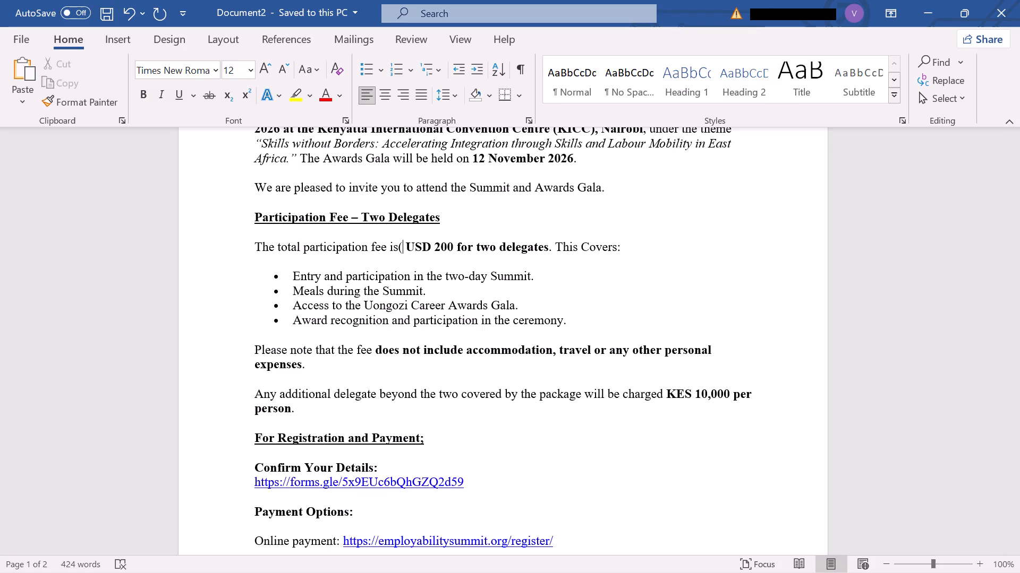
text(hs)
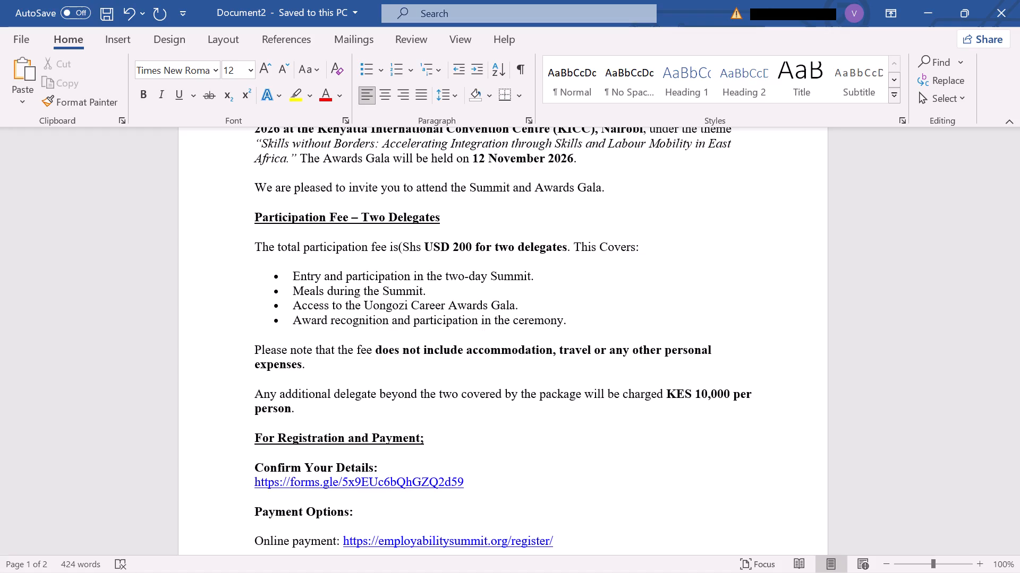
text(20,000)
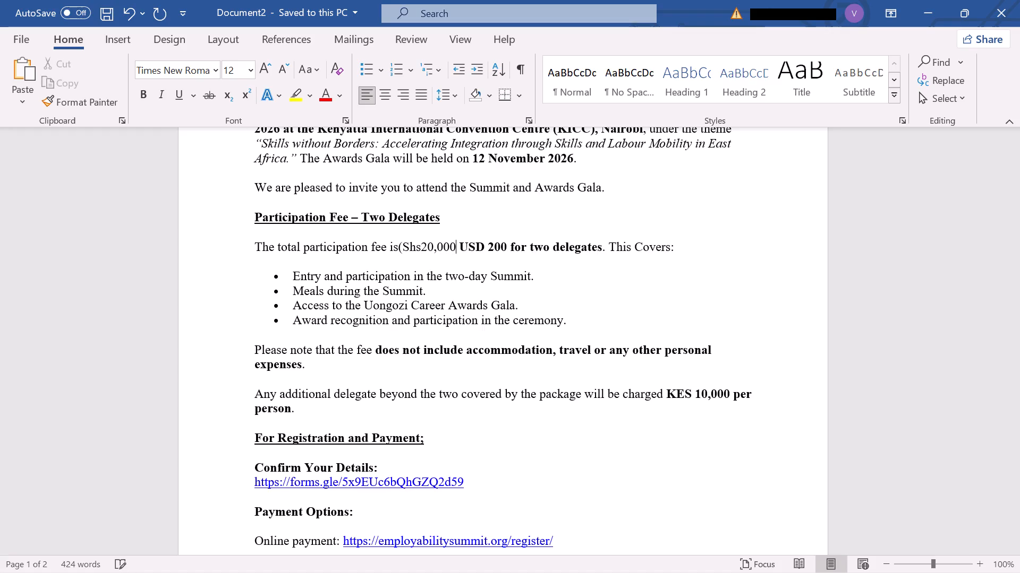
key(shift+parenright)
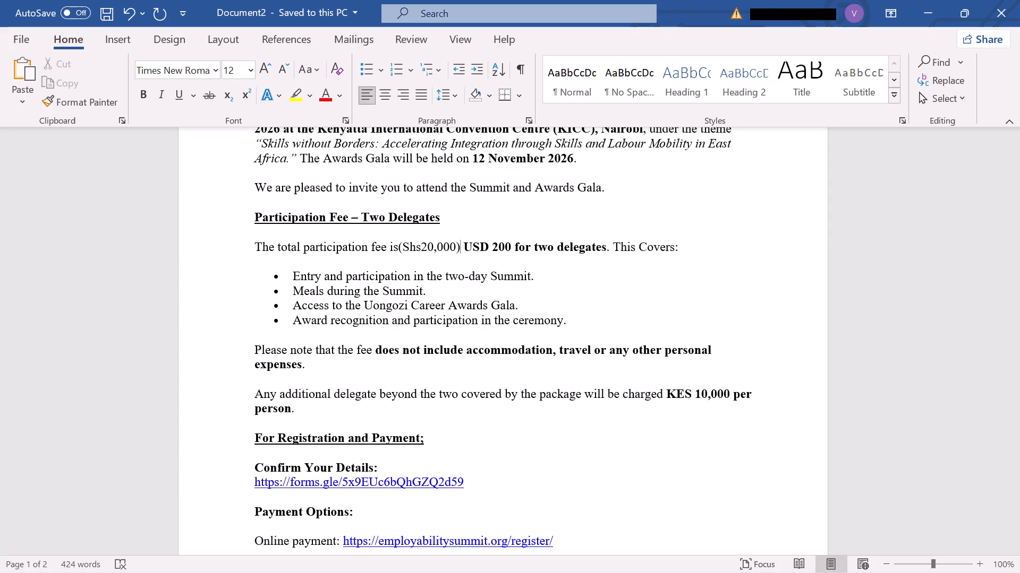
click(454, 246)
drag(454, 246, 410, 246)
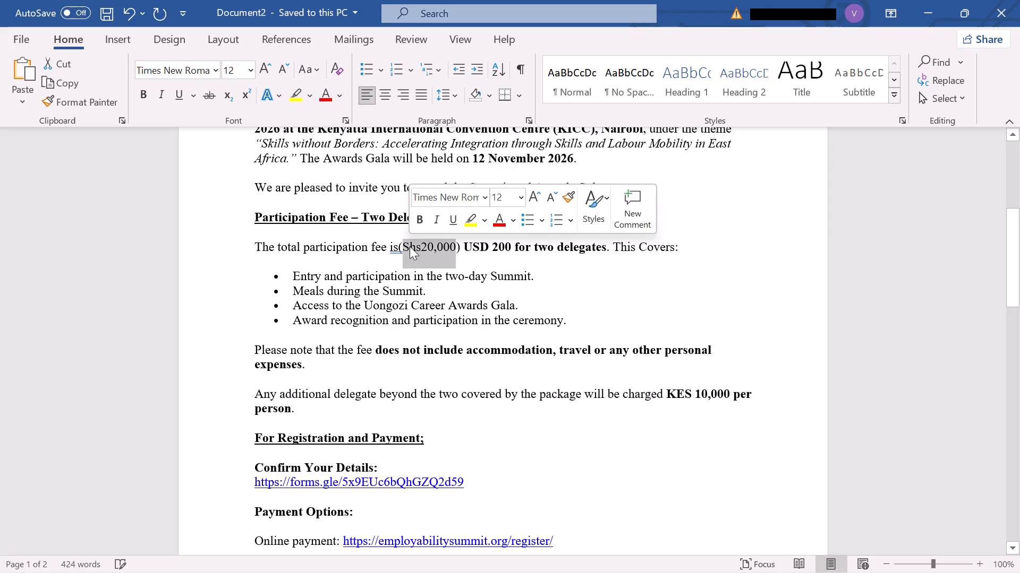
click(419, 220)
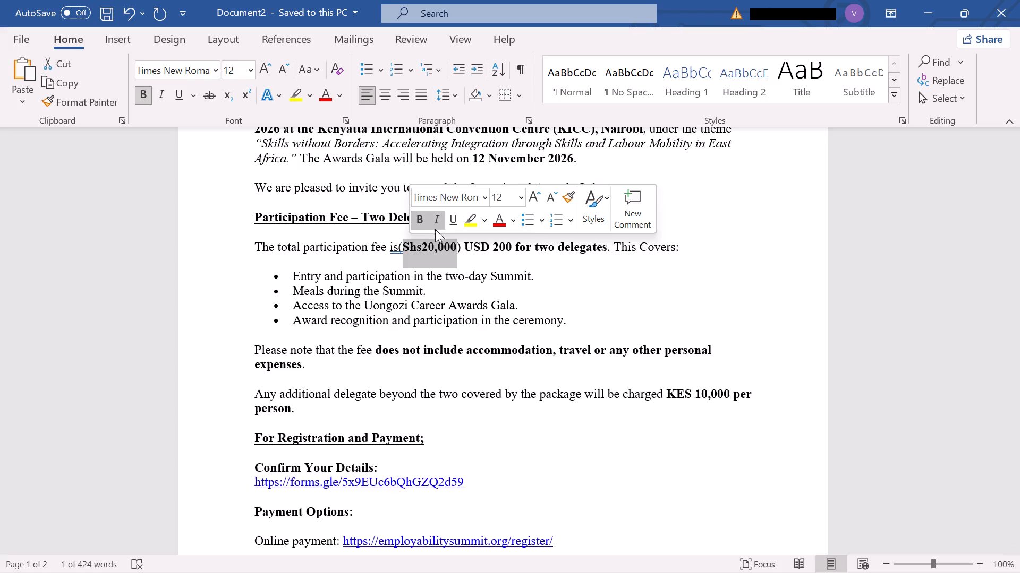
Remove the parentheses around Shs20,000, restore the space before it, and enclose "USD 200" in parentheses instead.
click(401, 244)
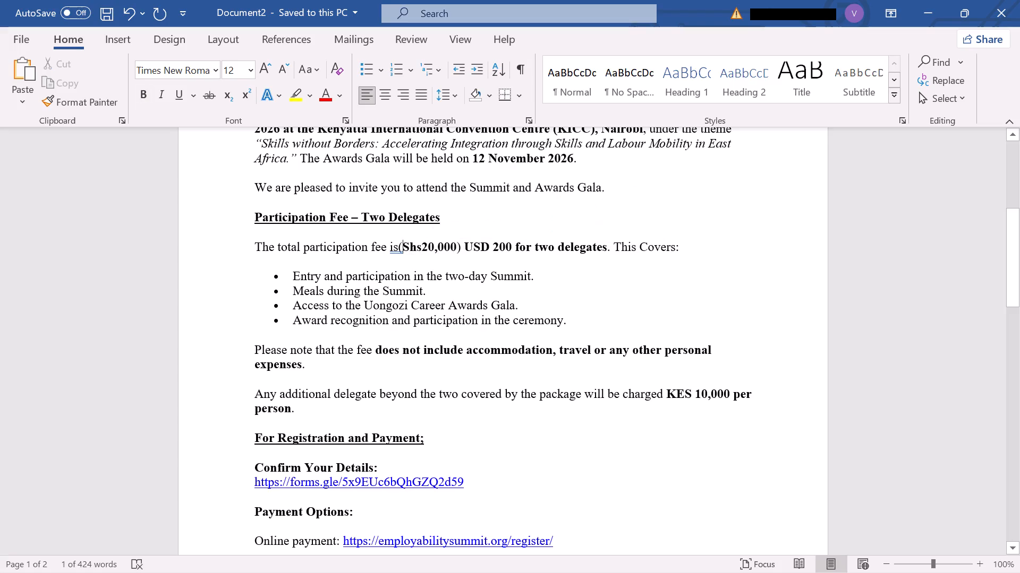
key(BackSpace)
key(space)
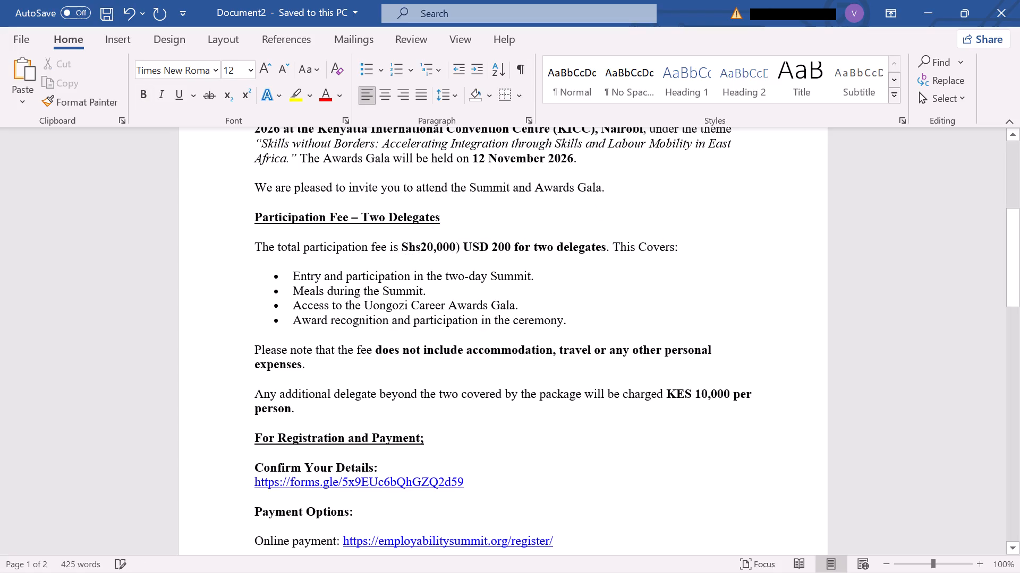
click(461, 246)
key(BackSpace)
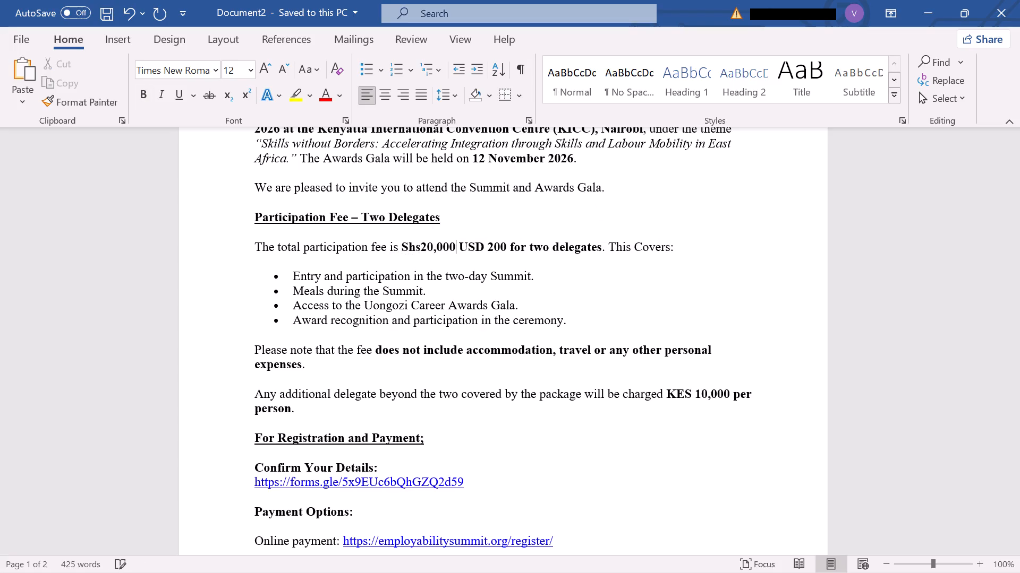
key(Right)
key(shift+parenleft)
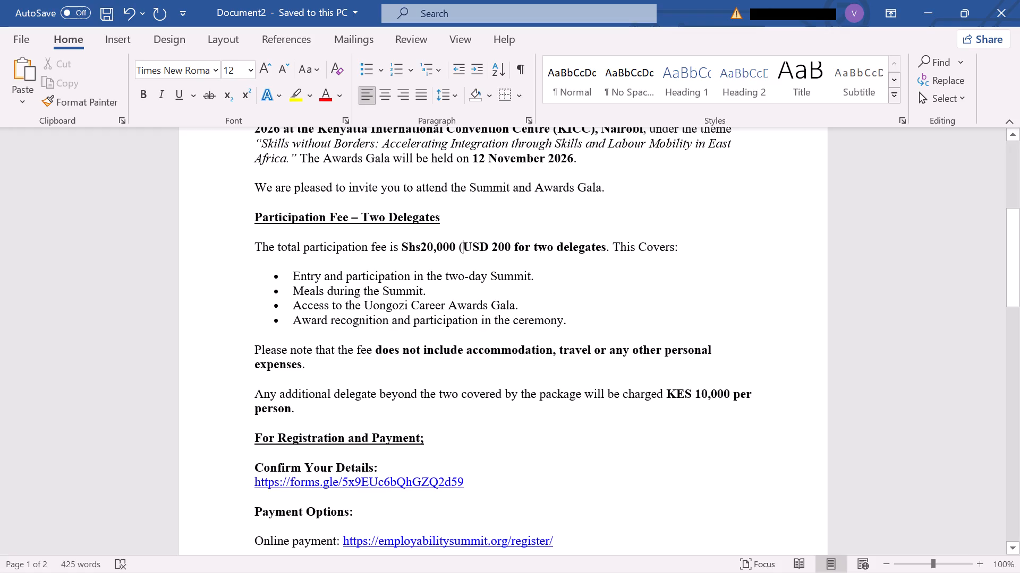
click(509, 247)
key(shift+parenright)
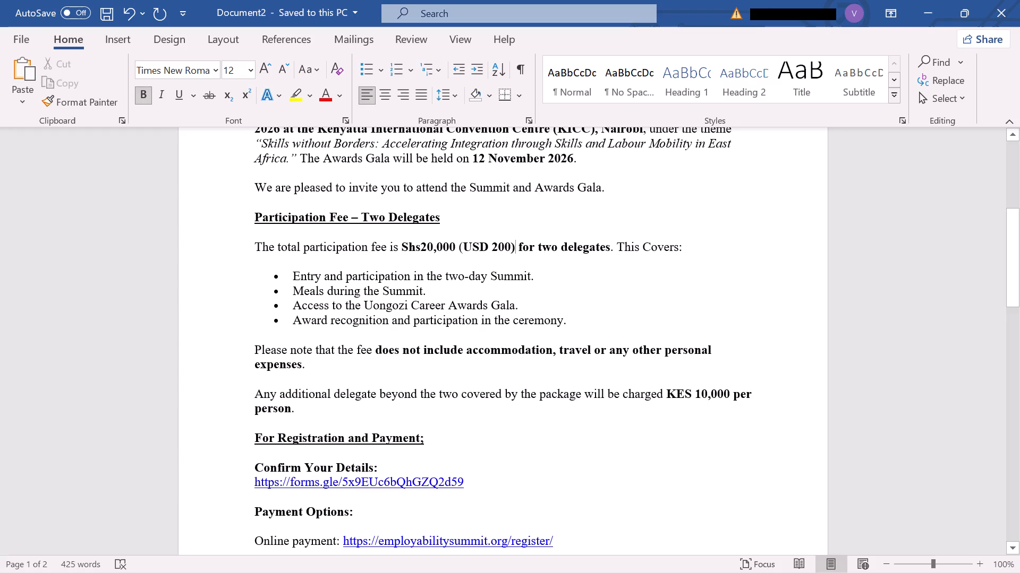
click(549, 284)
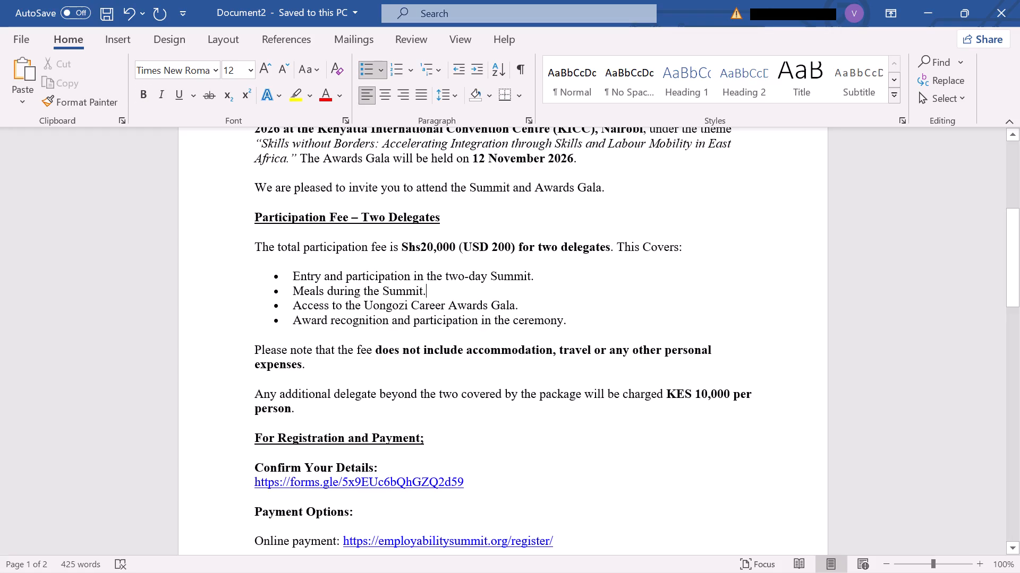